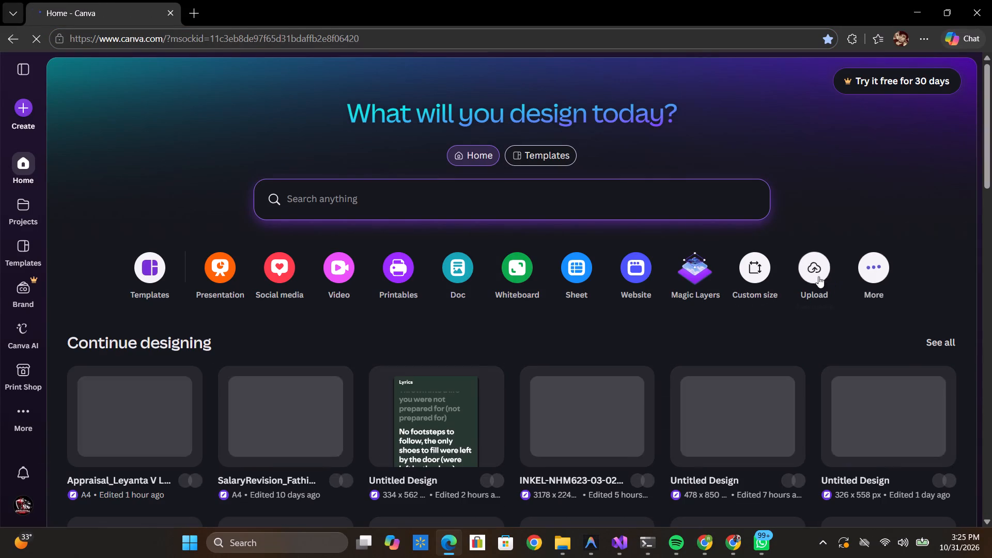
Start a new design from an uploaded file and open the file chooser to browse the computer's files.
left_click(814, 276)
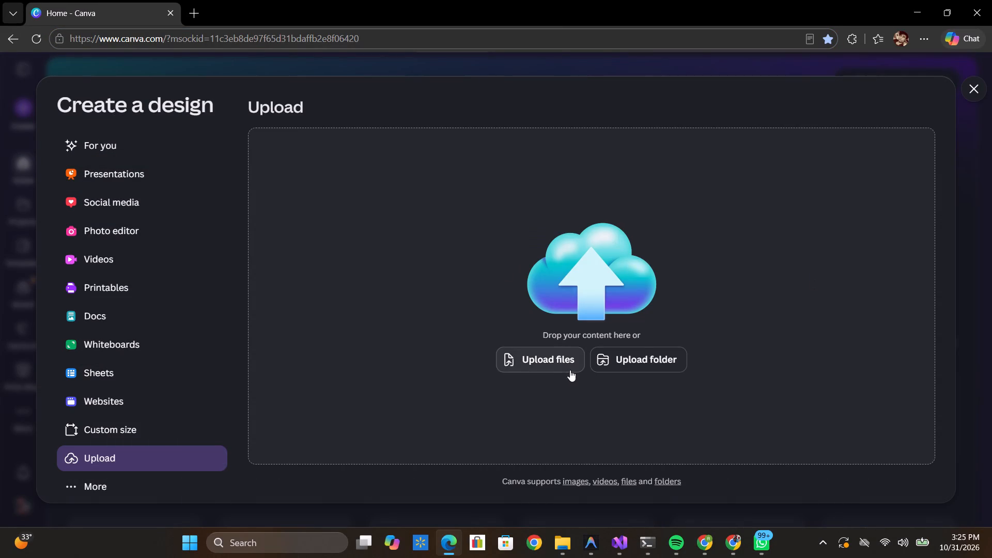
left_click(542, 361)
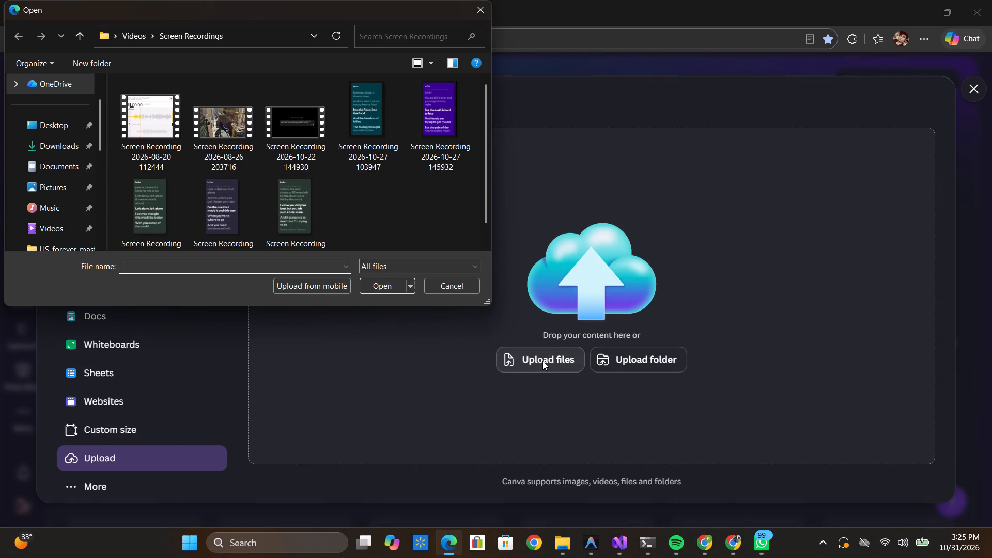
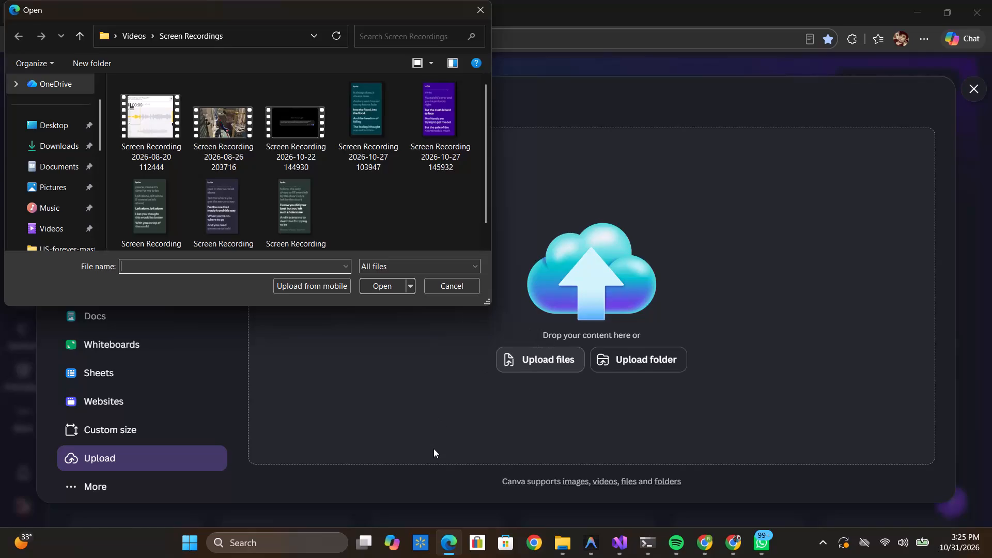
Look through the Vyshnavi folder on New Volume (F:) for the file to upload.
scroll(38, 195, "down", 5)
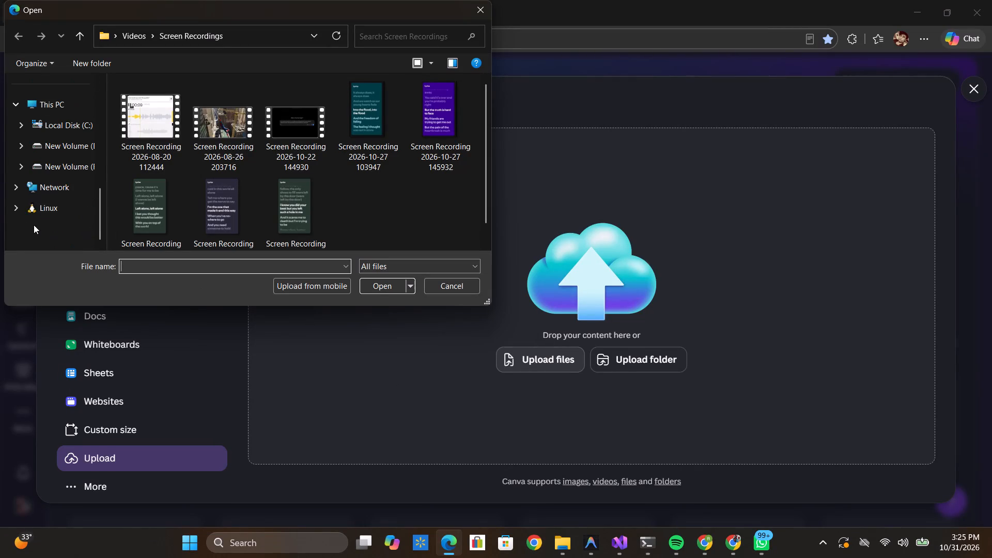
left_click(60, 165)
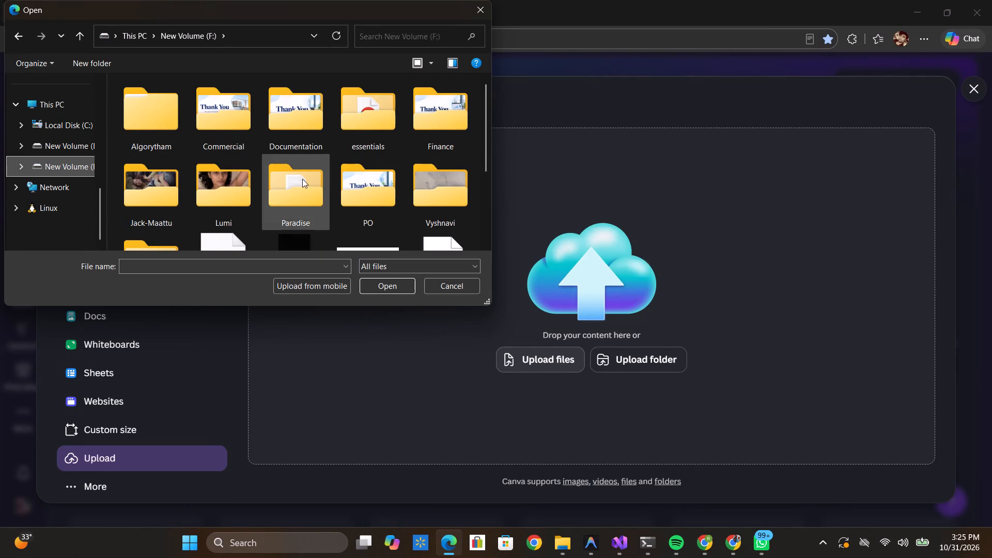
scroll(379, 212, "down", 1)
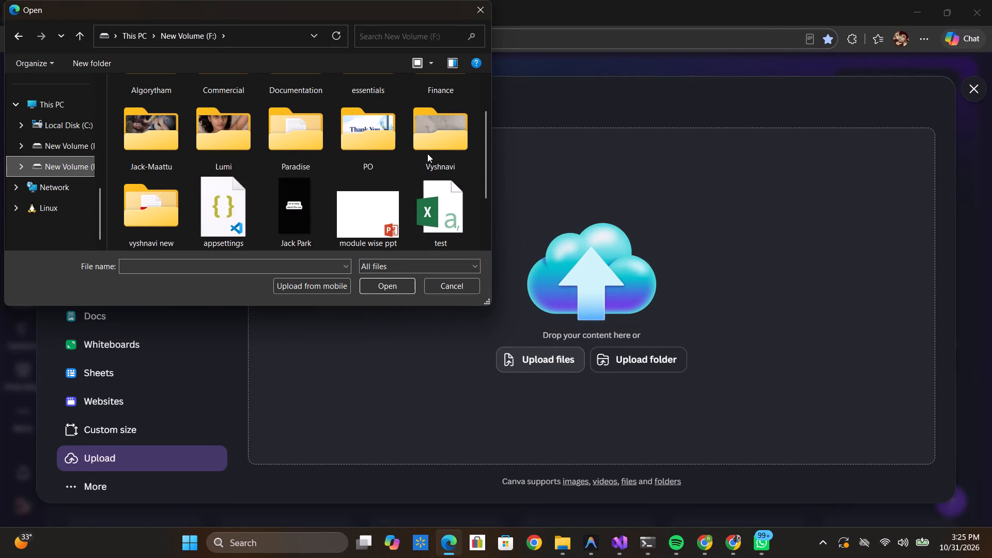
double_click(427, 153)
scroll(323, 198, "down", 5)
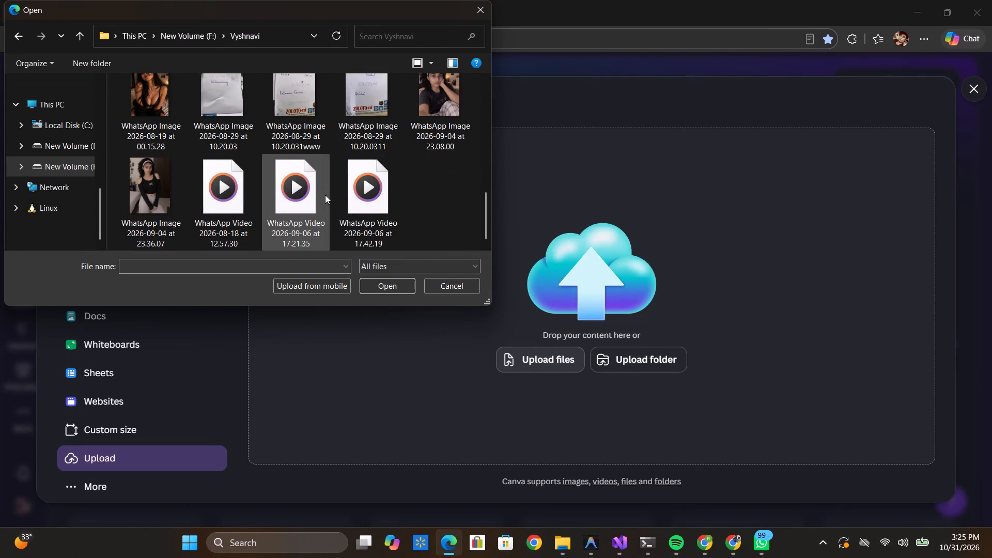
scroll(315, 215, "down", 2)
scroll(353, 237, "up", 4)
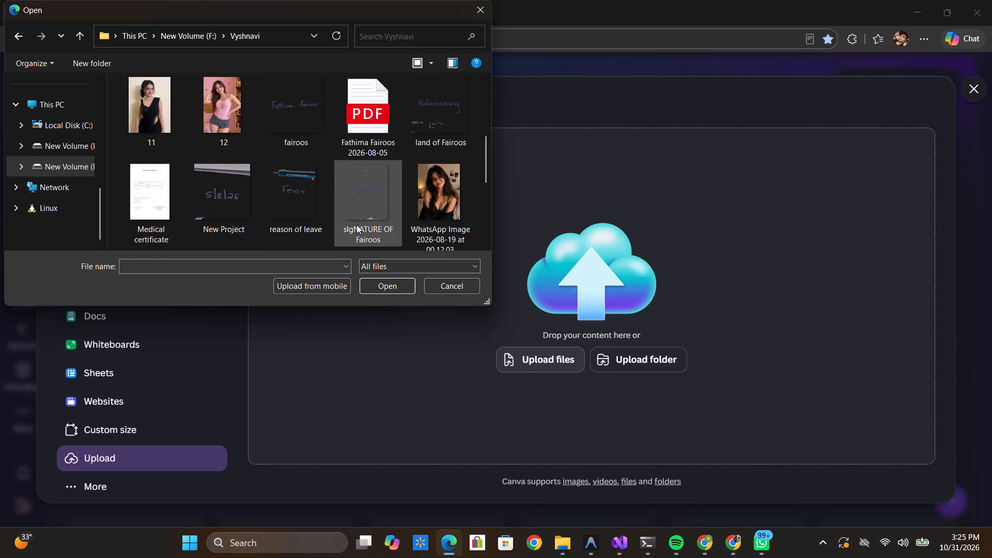
scroll(348, 208, "down", 1)
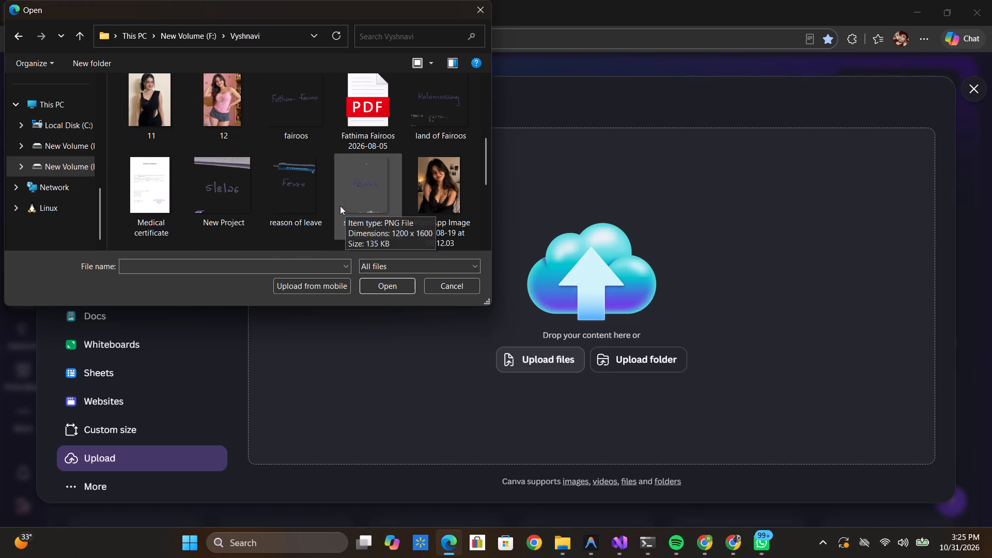
scroll(340, 206, "down", 2)
scroll(332, 206, "up", 7)
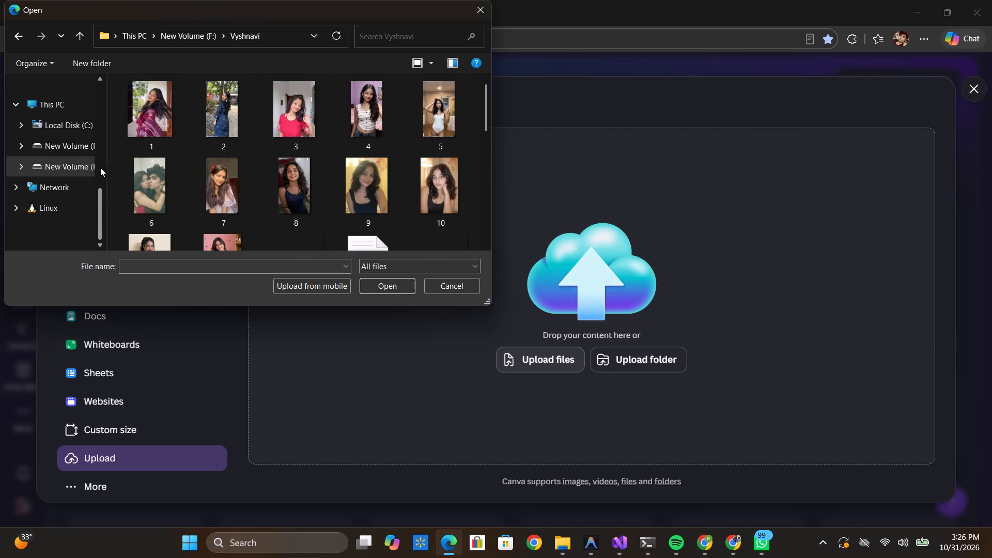
Upload the employee's SalaryRevision PDF from the "vyshnavi new" folder on New Volume (F:).
left_click(83, 172)
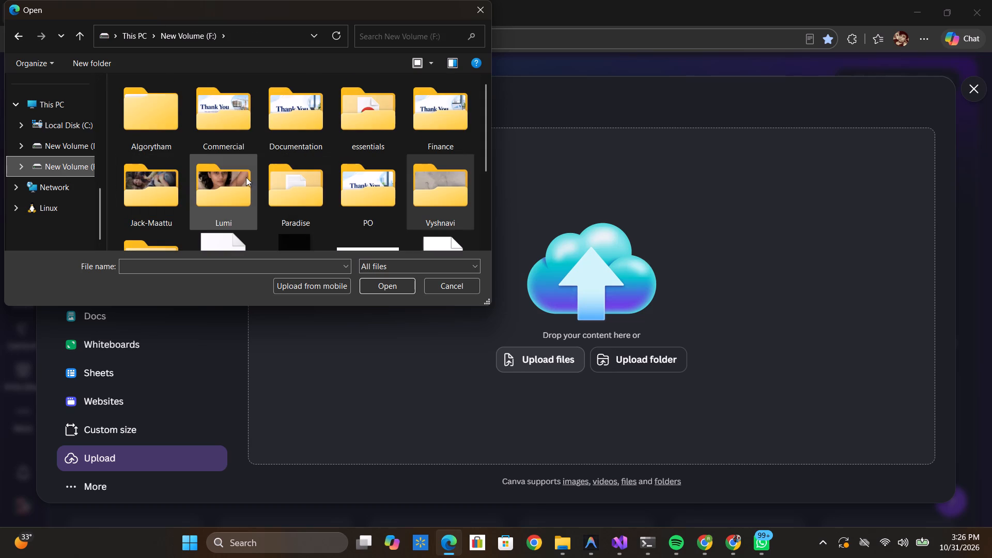
scroll(188, 176, "down", 1)
double_click(161, 207)
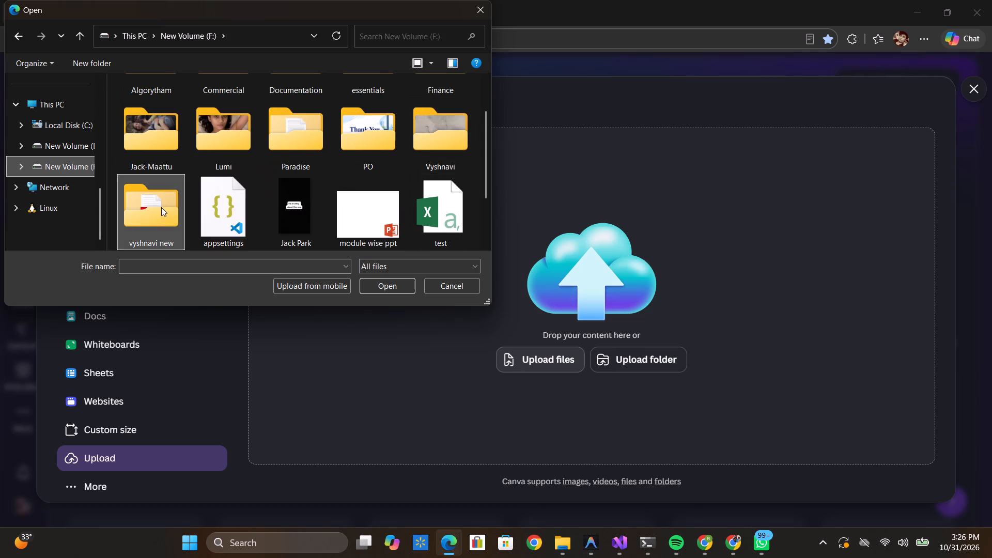
double_click(148, 120)
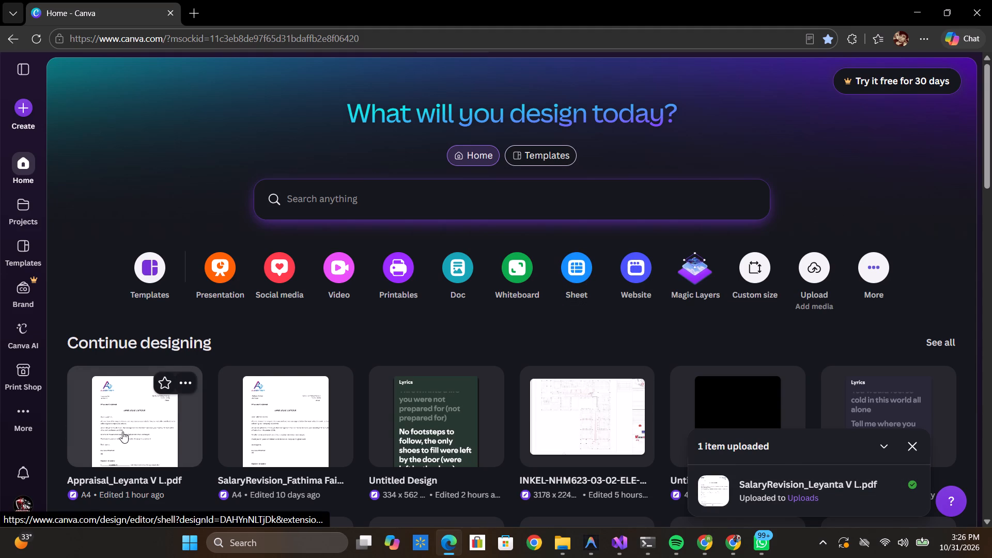
Open the newly uploaded SalaryRevision PDF as an editable design.
scroll(122, 431, "down", 1)
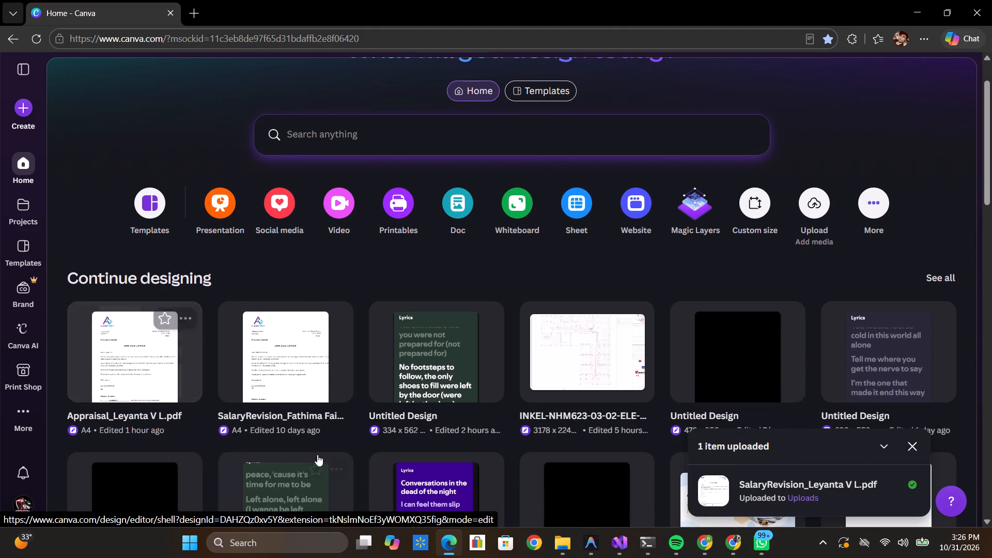
left_click(787, 483)
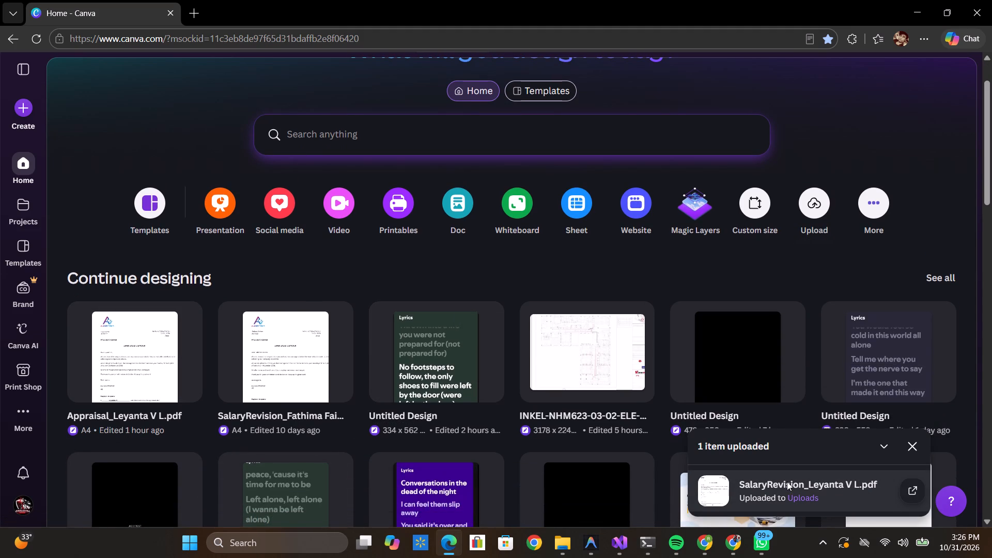
left_click(907, 490)
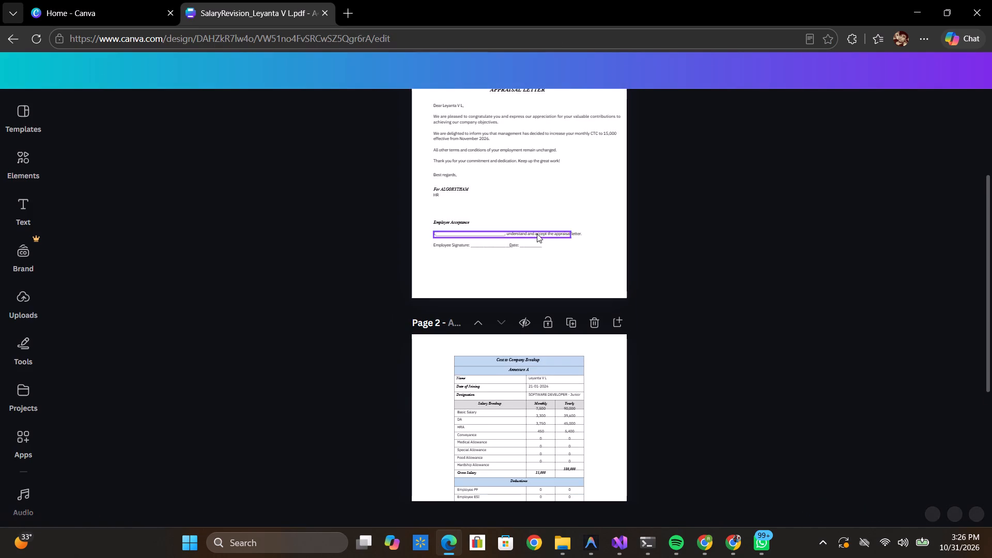
Move the Date field on page 1 onto its own line below Employee Signature, aligned with that line's left edge.
scroll(537, 234, "up", 4)
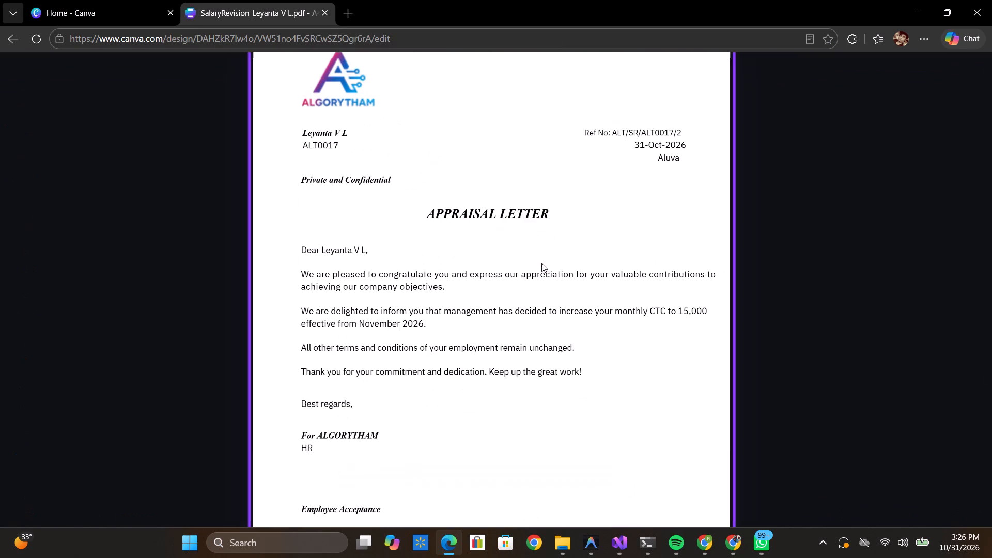
scroll(532, 269, "up", 1)
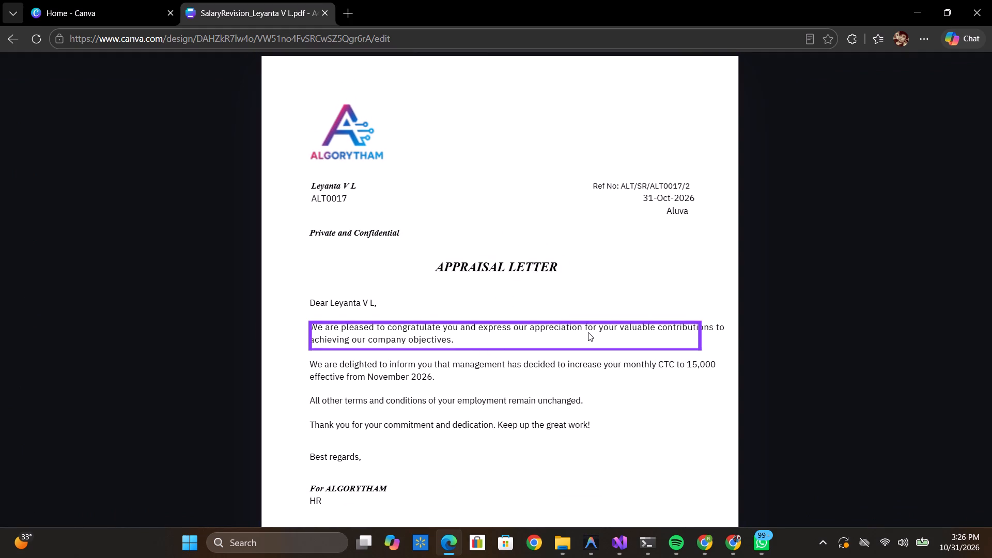
scroll(588, 320, "down", 4)
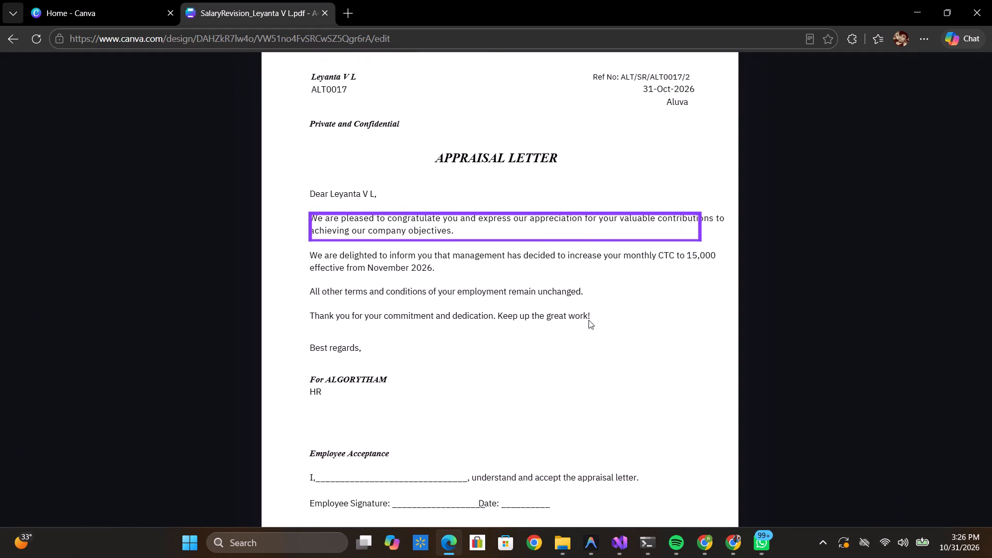
scroll(588, 320, "down", 1)
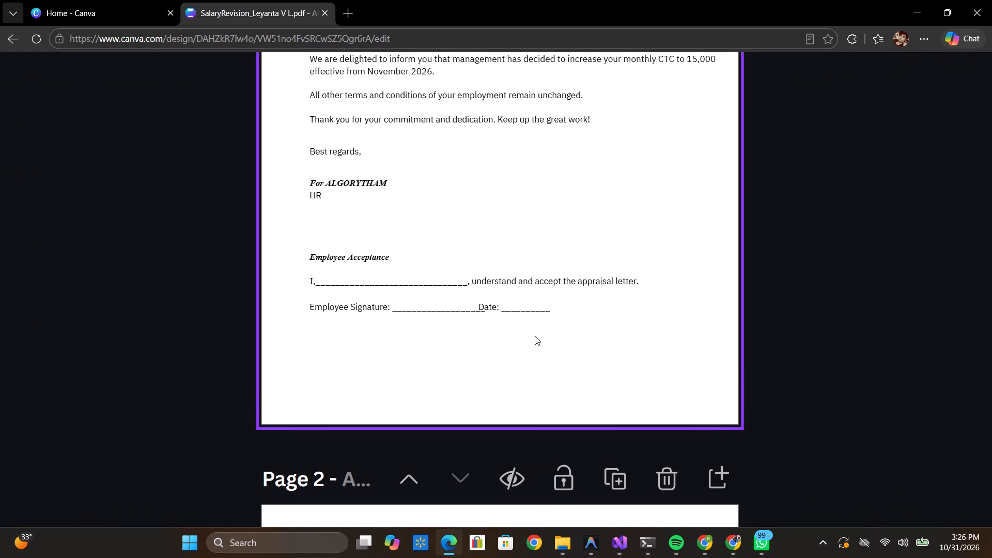
scroll(524, 336, "down", 1)
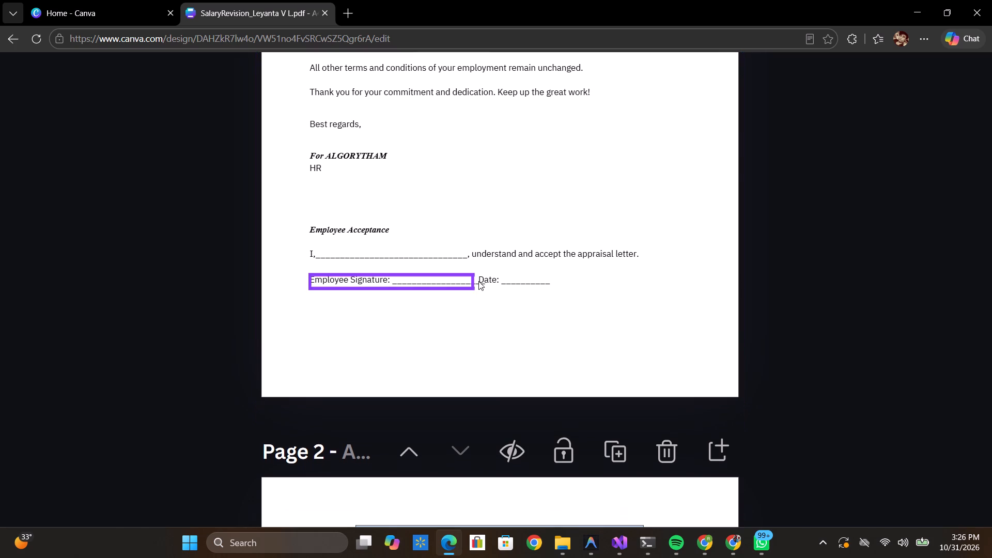
left_click(489, 278)
left_click_drag(539, 357, 381, 393)
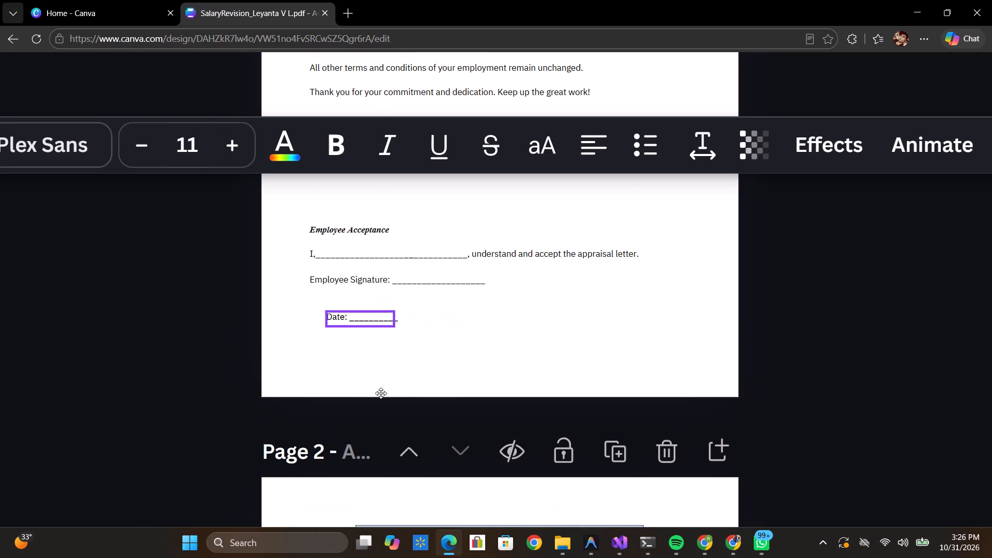
left_click_drag(381, 393, 369, 400)
left_click(464, 349)
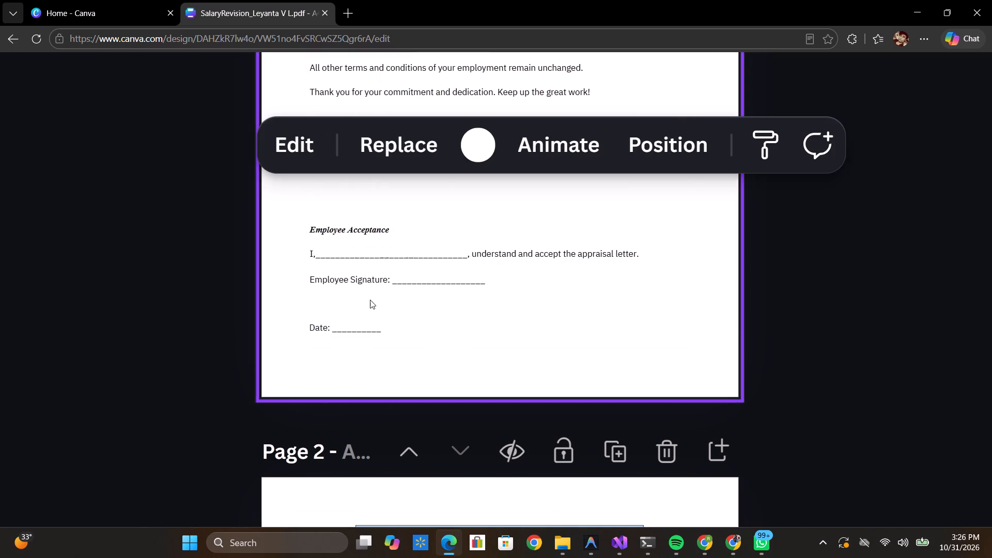
Move the Employee Signature line and the Date line slightly further down the page, keeping them left-aligned.
left_click(357, 286)
left_click_drag(411, 351, 412, 369)
left_click(336, 329)
left_click_drag(376, 400, 376, 406)
Widen the Date text box slightly and delete the underscore blank after "Date:".
left_click(373, 336)
left_click_drag(378, 339, 392, 342)
left_click(382, 337)
left_click(384, 333)
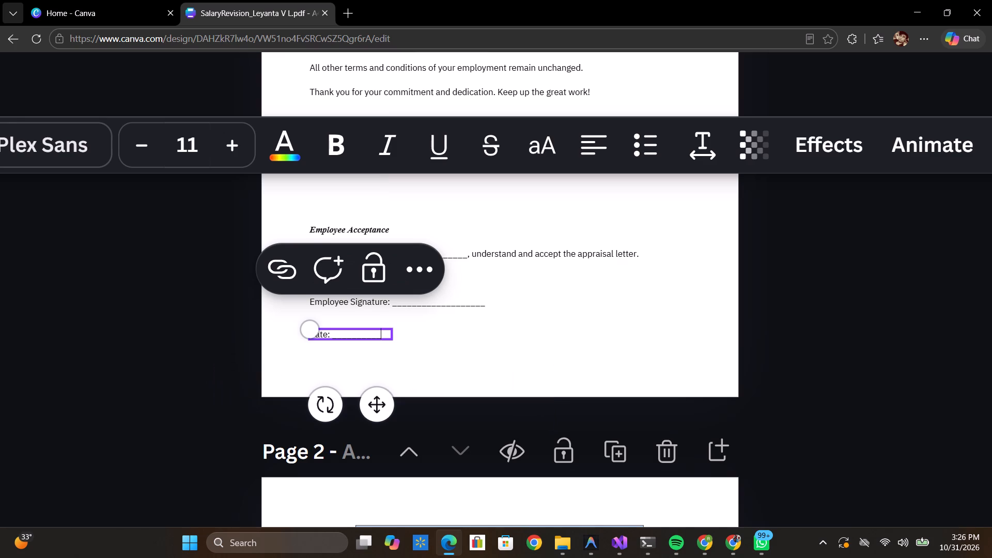
key("BackSpace")
key("BackSpace")
key("BackSpace")
key("BackSpace")
key("BackSpace")
key("BackSpace")
key("BackSpace")
key("BackSpace")
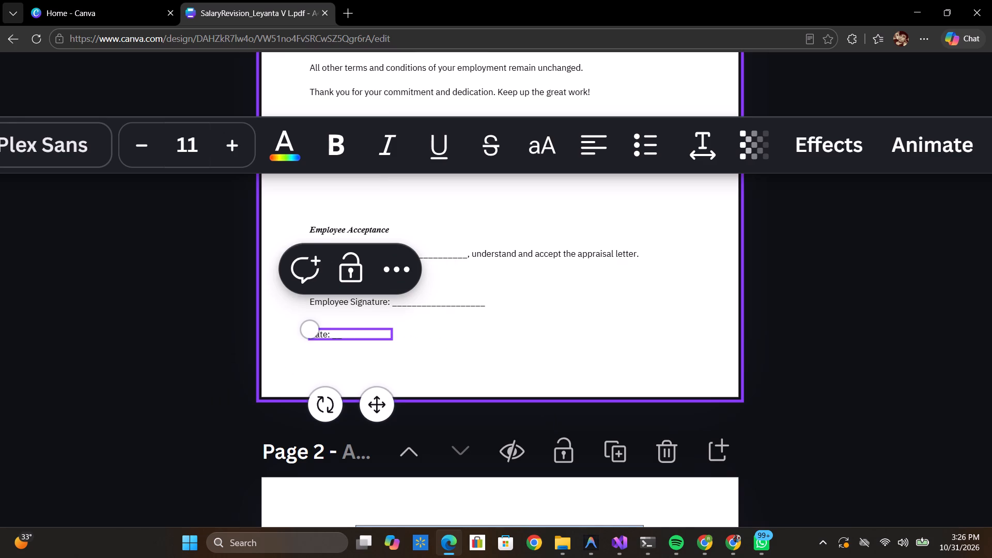
key("BackSpace")
key("BackSpace")
key("BackSpace")
left_click(446, 331)
Widen the Employee Signature text box and delete the underscore blank after "Employee Signature:".
left_click(470, 292)
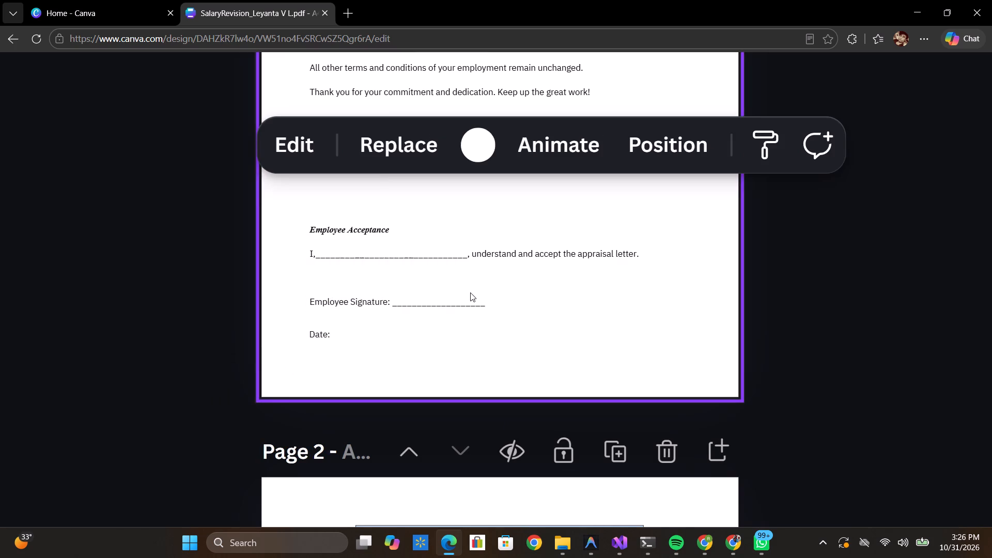
left_click(469, 300)
left_click_drag(475, 304, 524, 304)
left_click(496, 302)
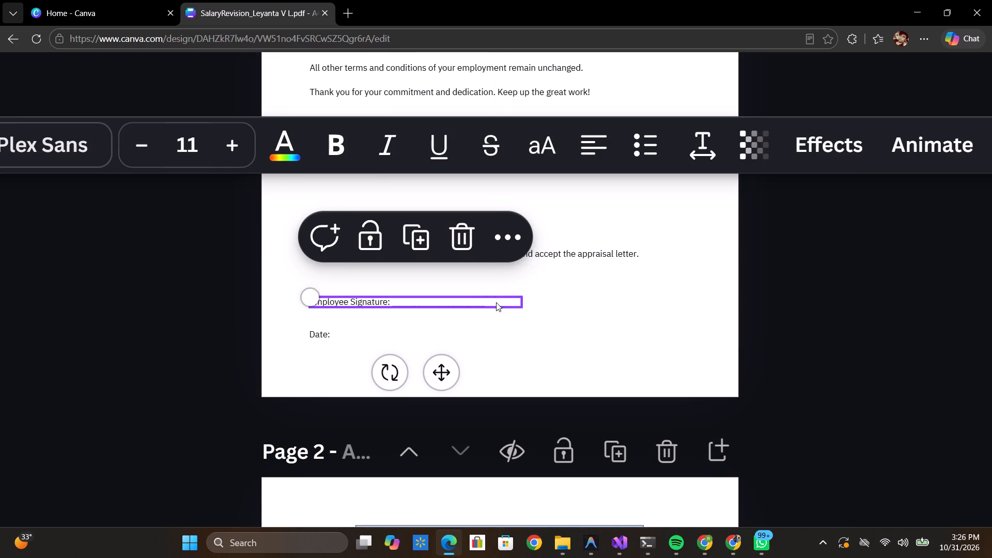
left_click(496, 302)
key("BackSpace")
key("BackSpace")
key("BackSpace")
key("BackSpace")
key("BackSpace")
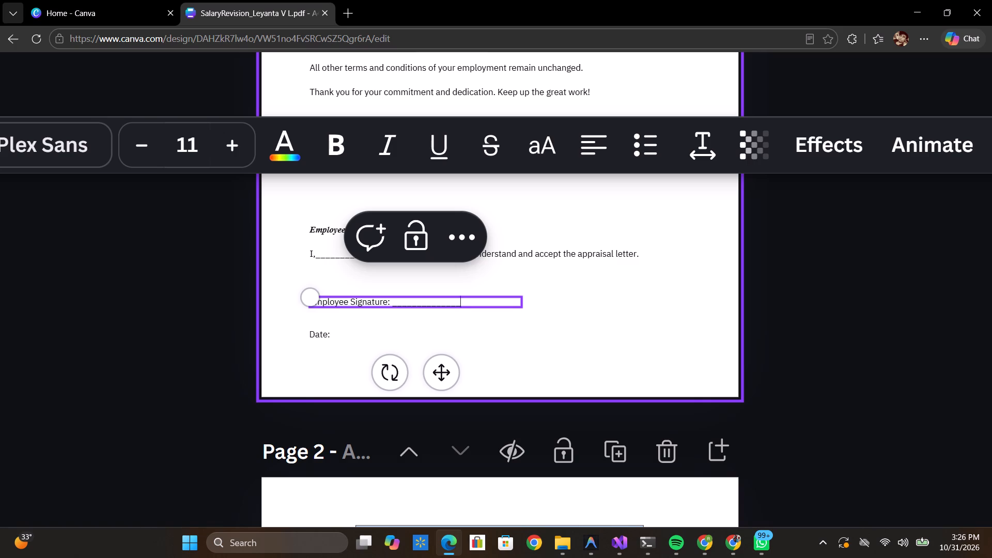
key("BackSpace")
key("BackSpace")
key("BackSpace")
key("BackSpace")
key("BackSpace")
key("BackSpace")
key("BackSpace")
key("BackSpace")
key("BackSpace")
key("BackSpace")
key("BackSpace")
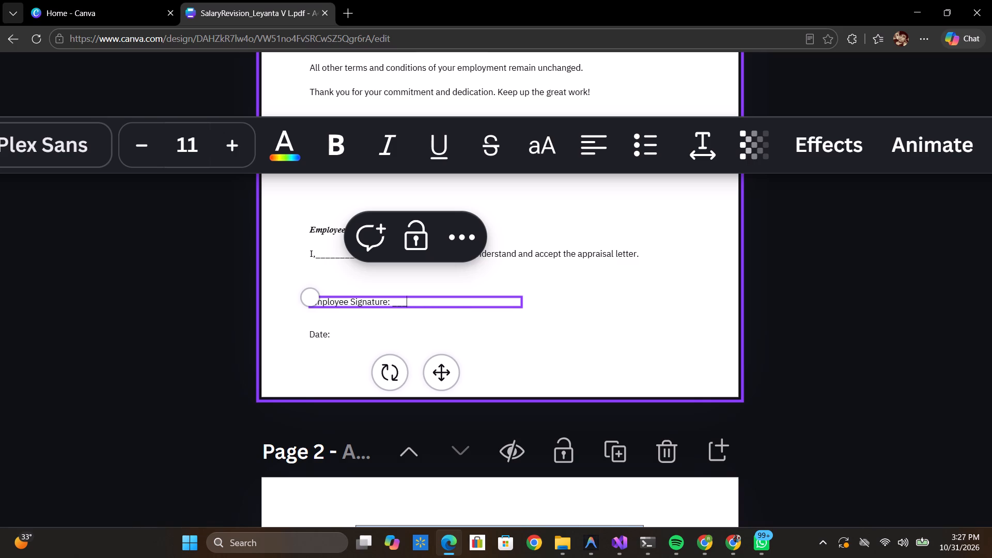
key("BackSpace")
key("BackSpace")
key("BackSpace")
left_click(564, 311)
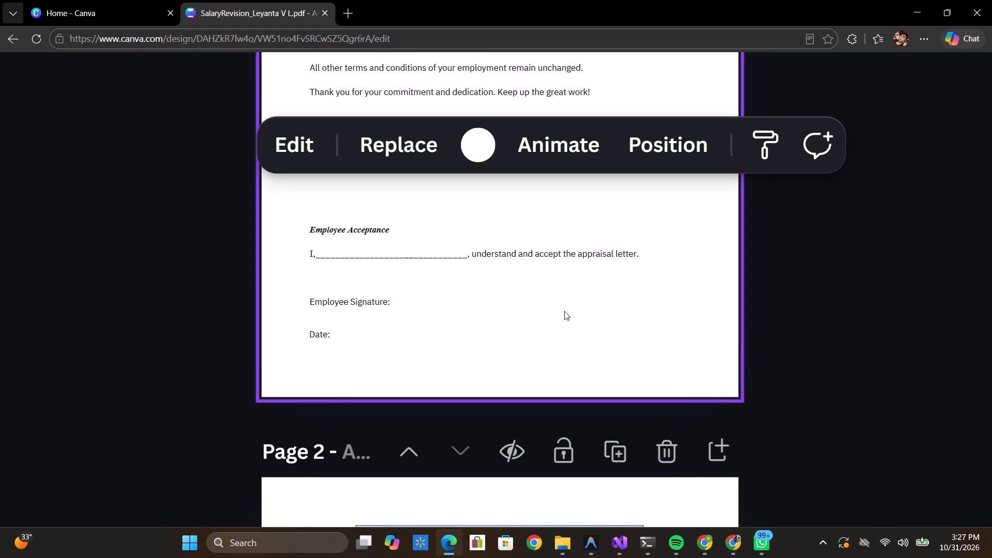
Widen the text box of the "understand and accept the appraisal letter" sentence to enclose its whole line.
left_click(435, 255)
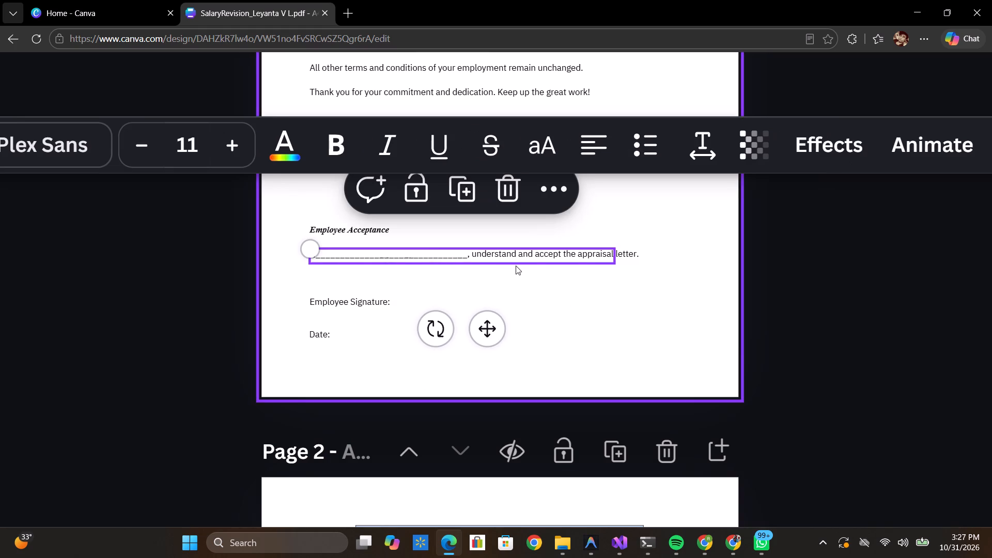
left_click_drag(614, 259, 642, 256)
left_click(629, 280)
Nudge the acceptance sentence down slightly to balance its spacing between the Employee Acceptance heading and Employee Signature.
left_click(572, 258)
key("Down")
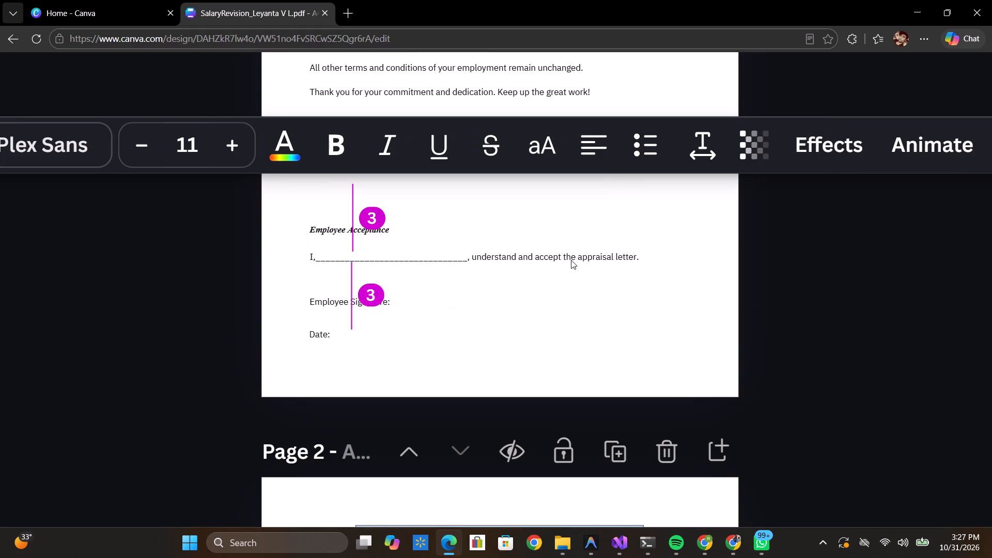
key("Down")
key("Down")
key("Down")
key("Down")
key("Down")
left_click(570, 311)
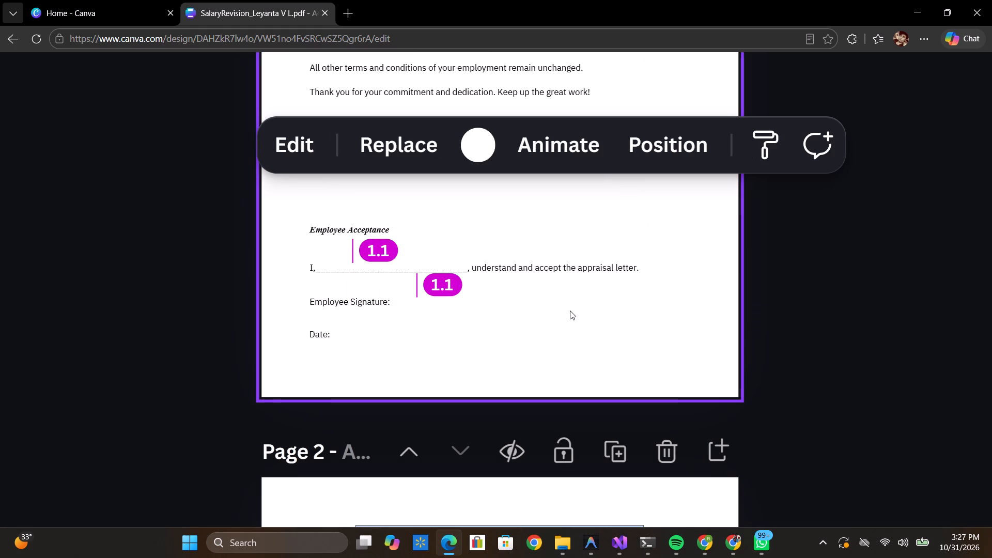
left_click(435, 262)
key("Up")
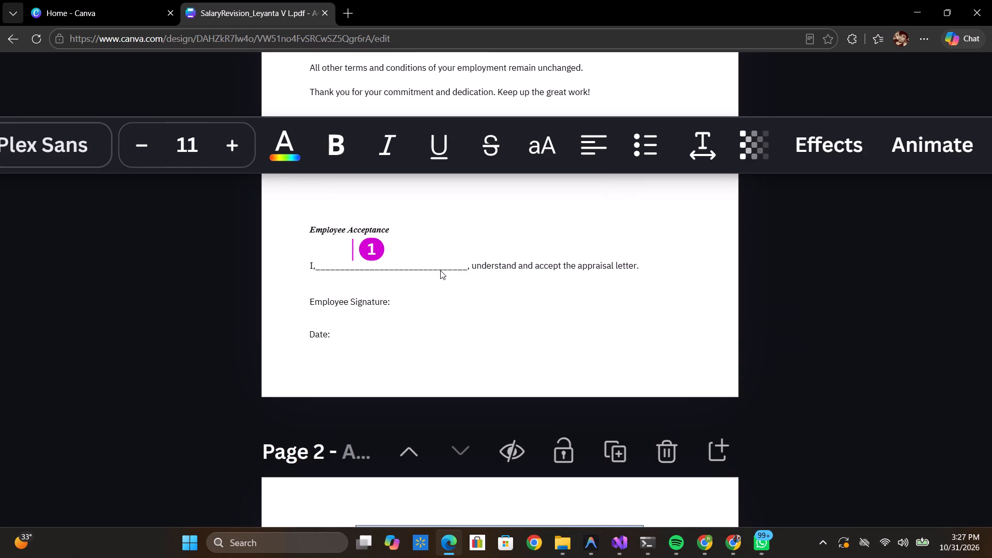
key("Up")
key("Up")
left_click(573, 317)
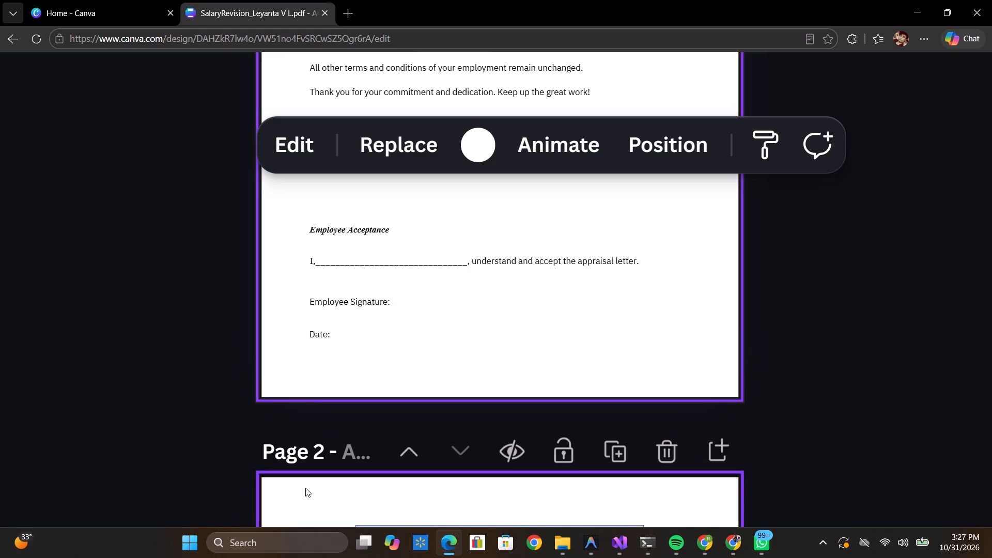
Open Proton VPN from the recent Windows searches.
left_click(286, 548)
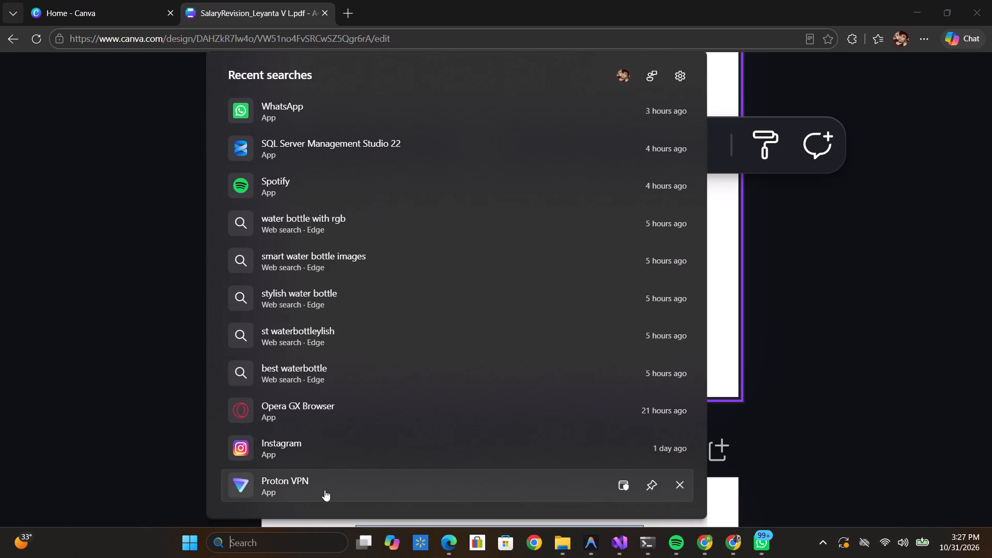
left_click(324, 490)
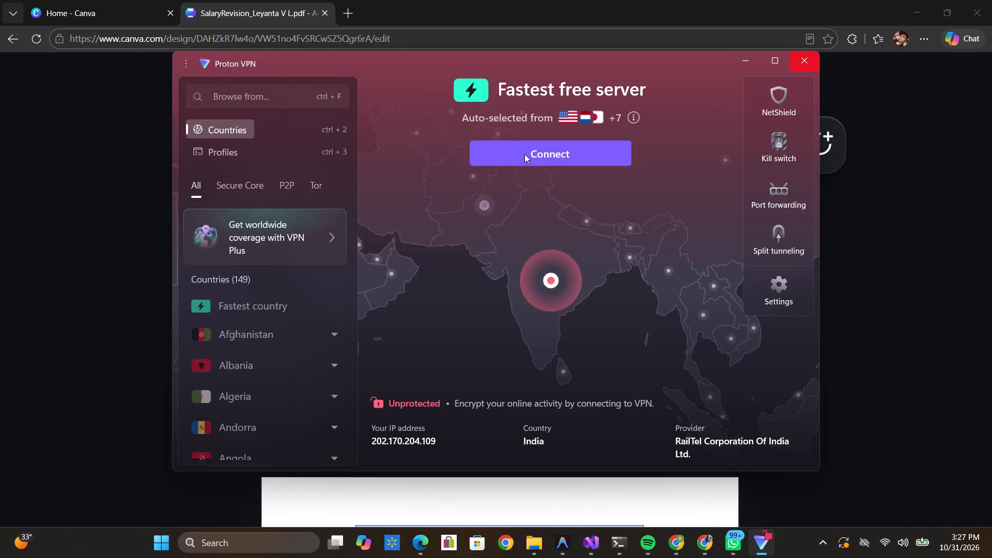
Connect Proton VPN to the fastest free server.
left_click(524, 154)
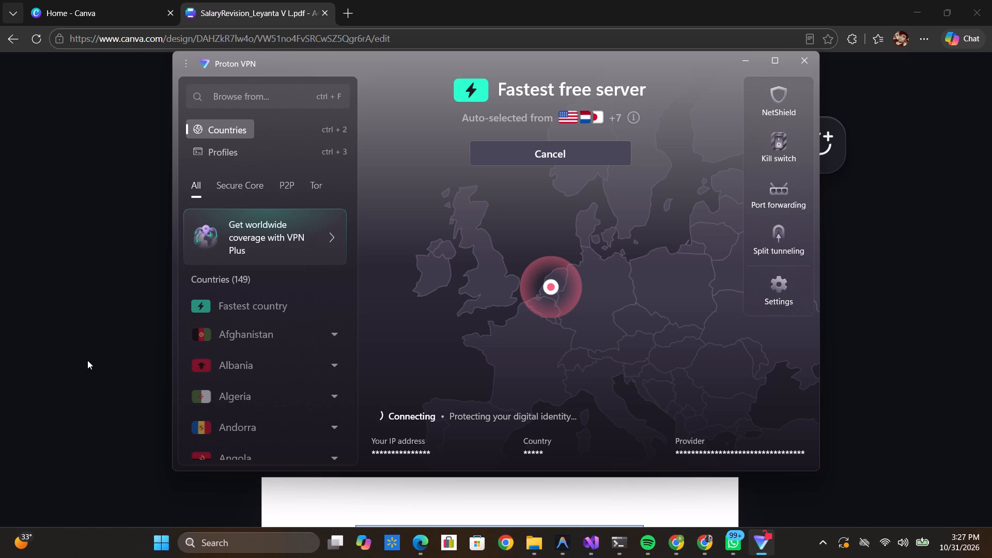
Open Instagram from the recent Windows searches, check the VPN connection, and refresh the Instagram page.
left_click(228, 541)
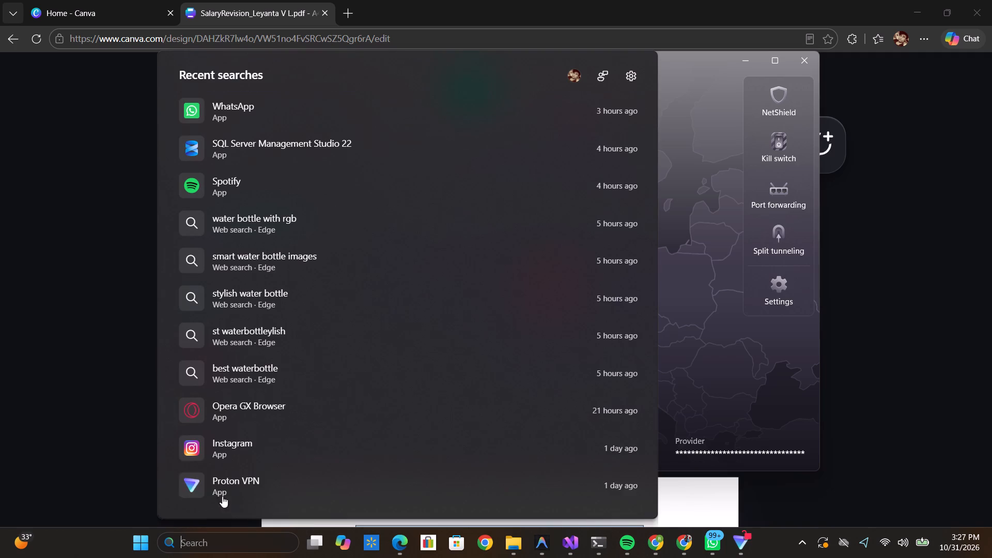
left_click(242, 452)
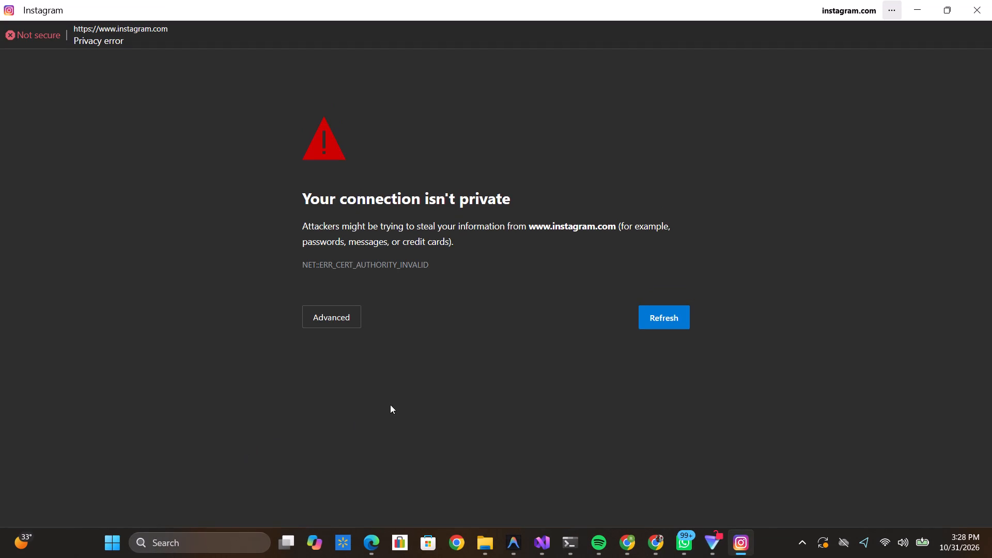
key("alt+Tab")
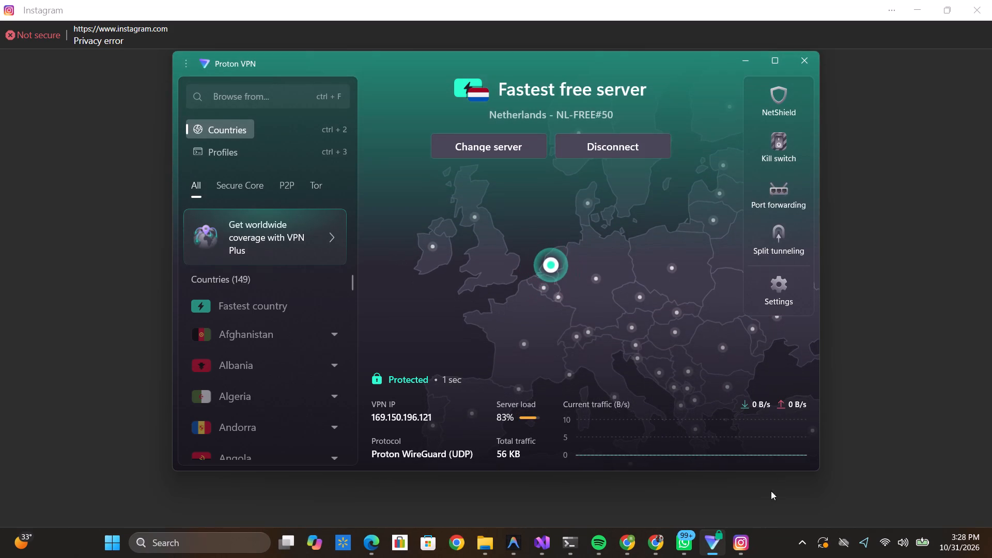
left_click(740, 532)
left_click(676, 315)
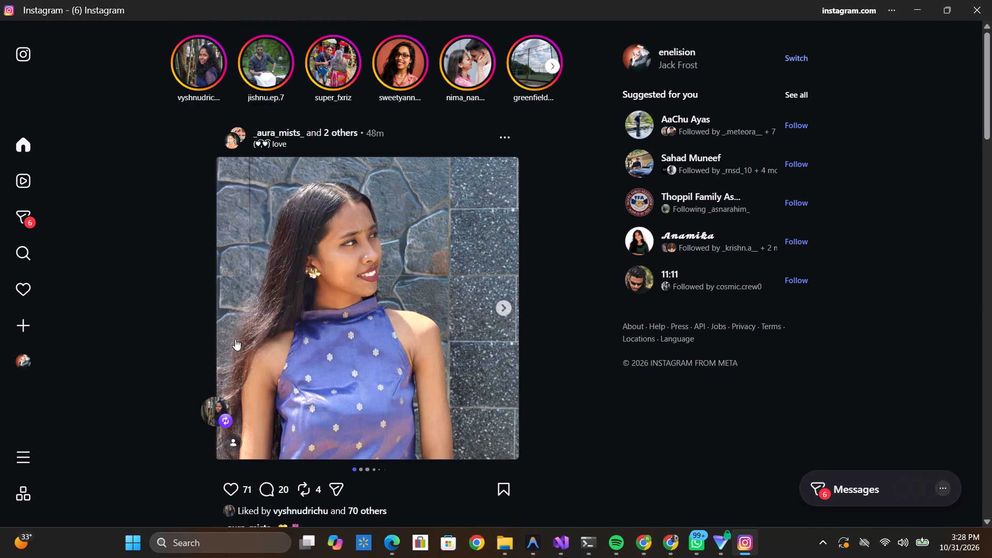
Like the first post in the Instagram feed.
left_click(230, 488)
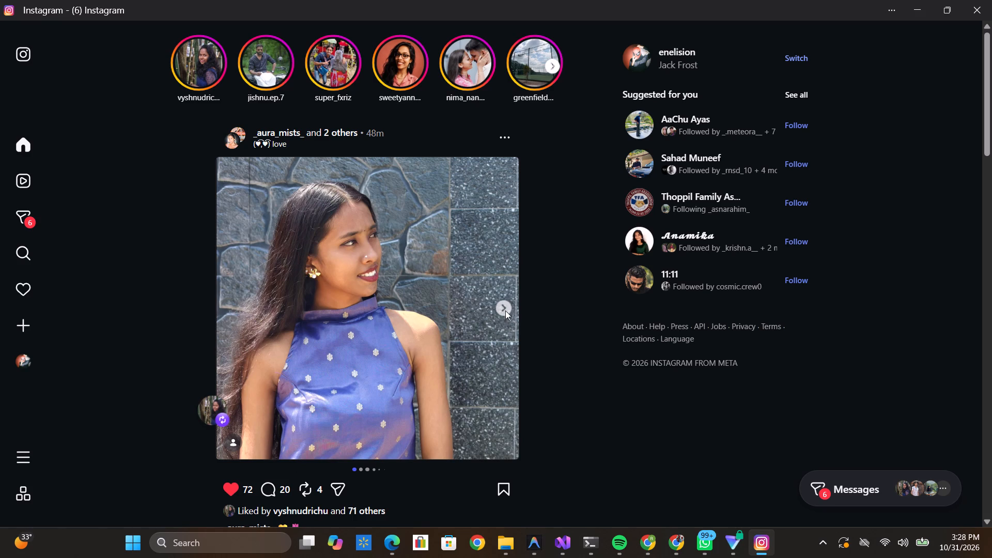
Look through the remaining photos of the first feed post to the end of its carousel.
left_click(505, 311)
left_click(505, 311)
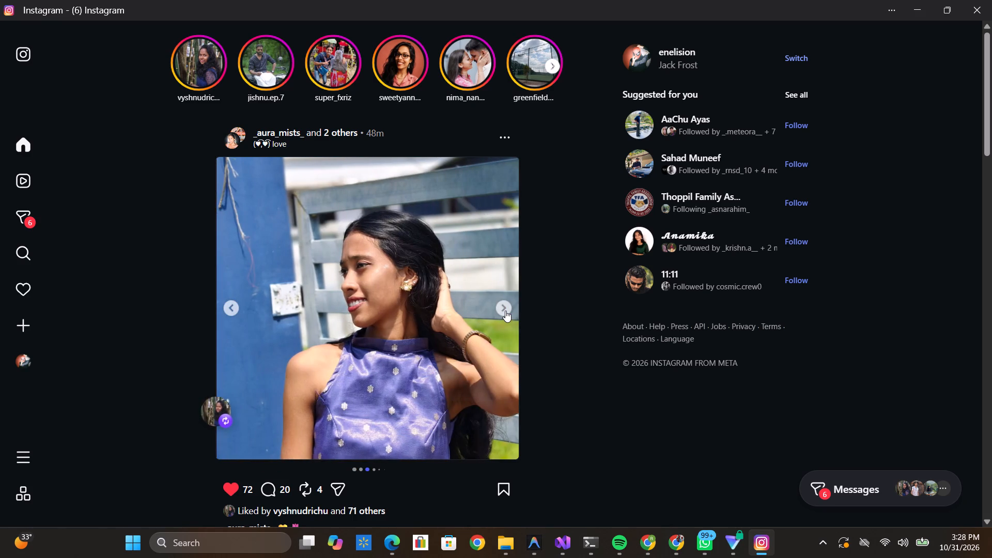
left_click(505, 311)
left_click(505, 311)
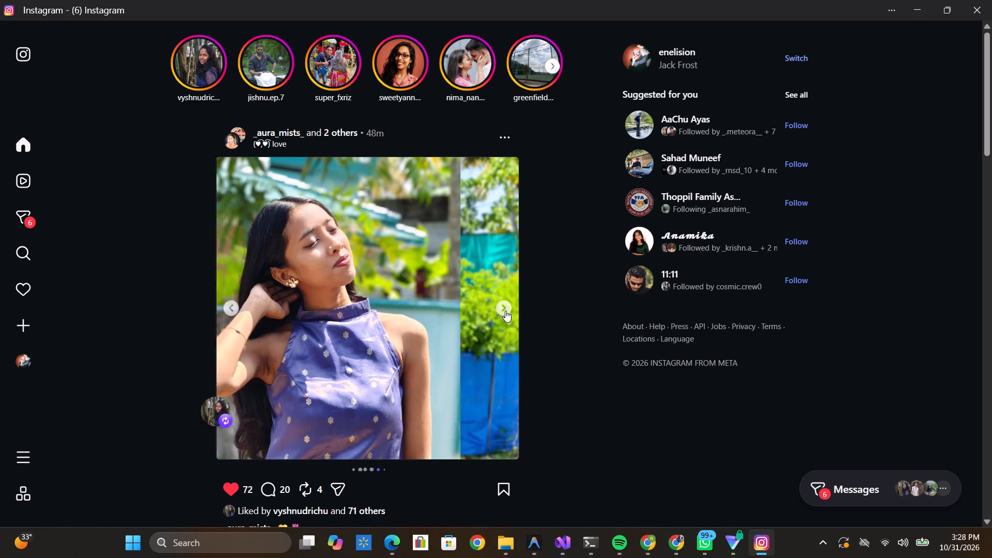
left_click(505, 311)
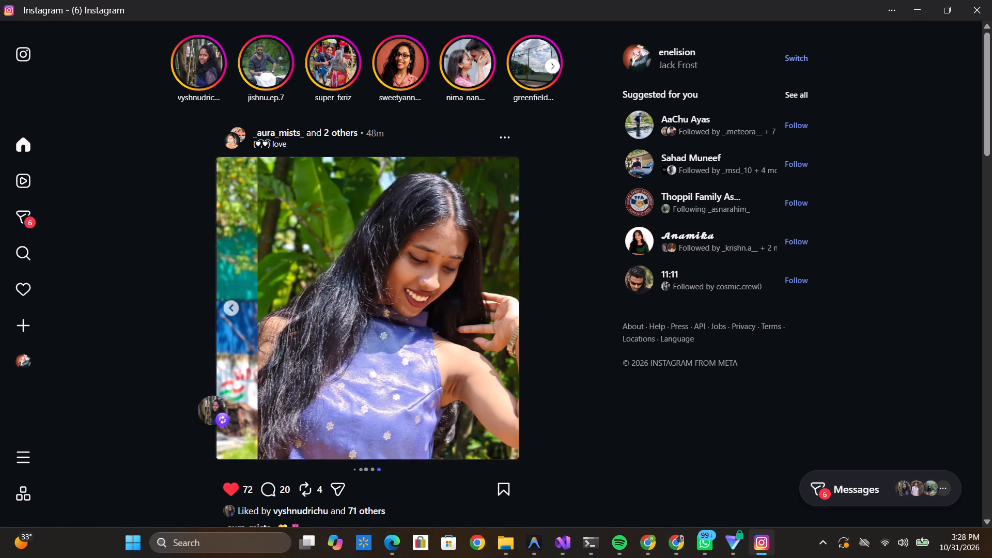
Open the Instagram message inbox.
left_click(21, 222)
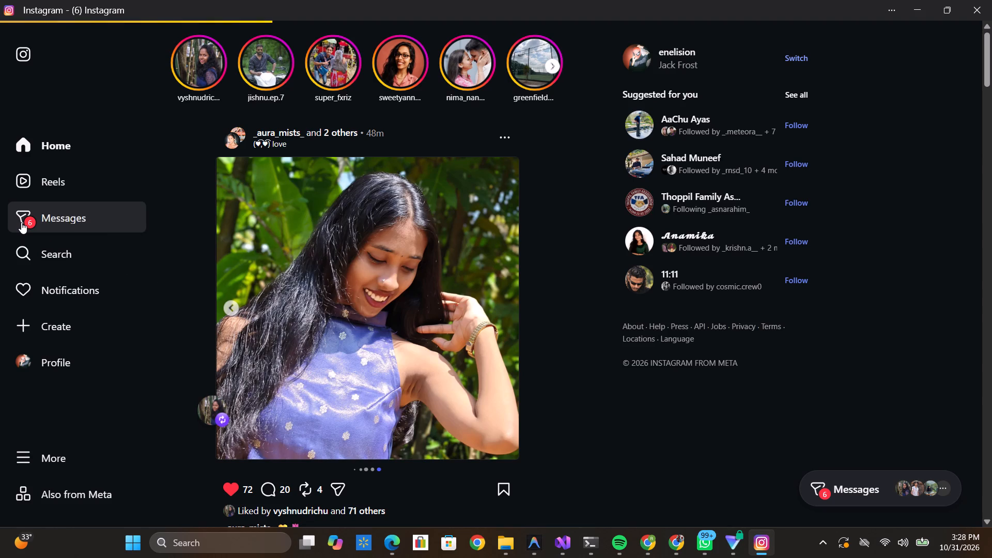
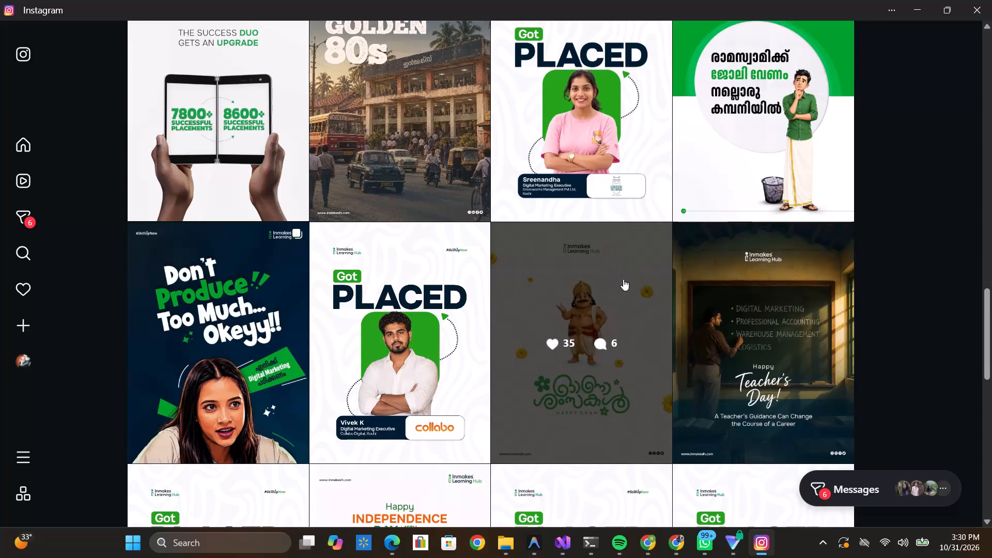
Browse Inmakes Learning Hub's Instagram post grid, viewing the "Got Placed" post for the Klicksta digital marketing executive in full.
scroll(623, 279, "down", 5)
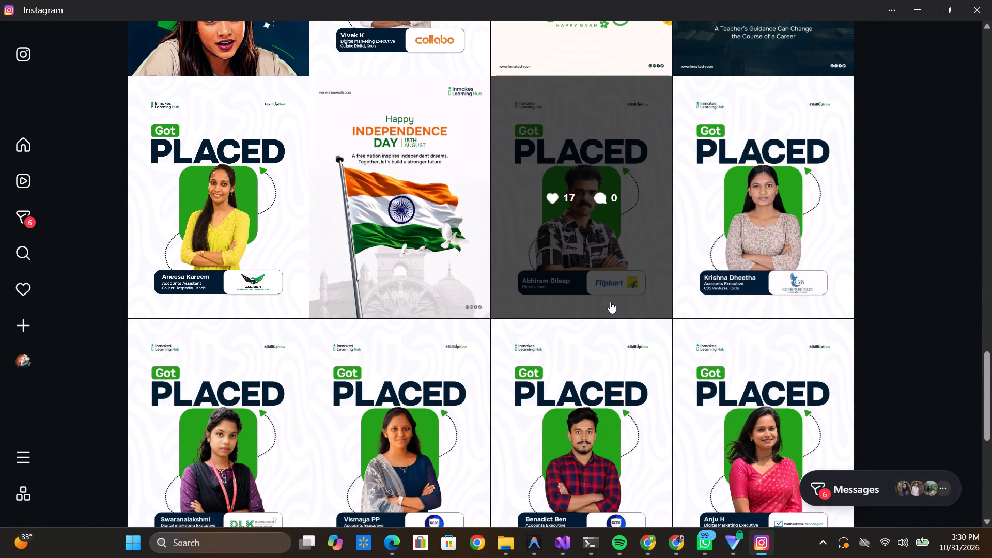
scroll(599, 304, "up", 9)
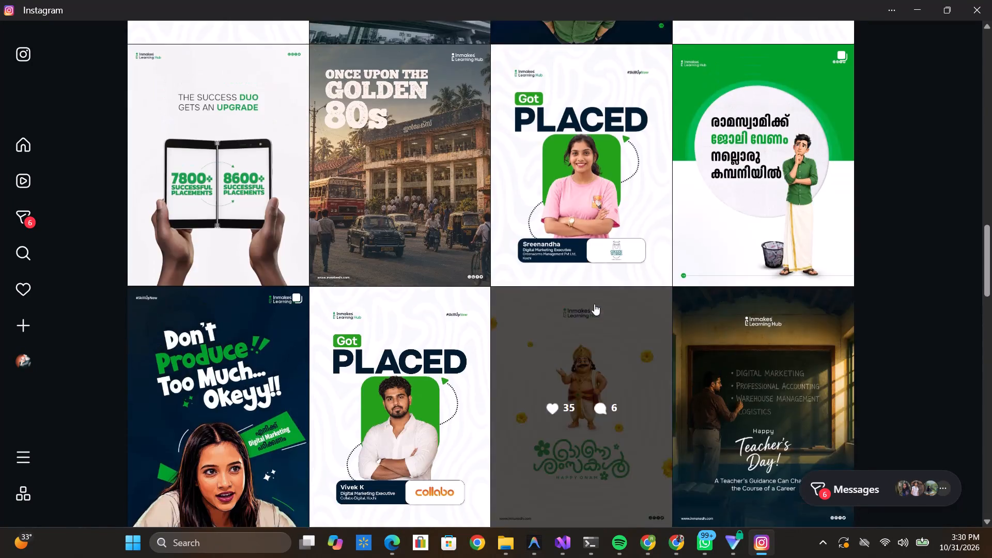
scroll(594, 304, "up", 6)
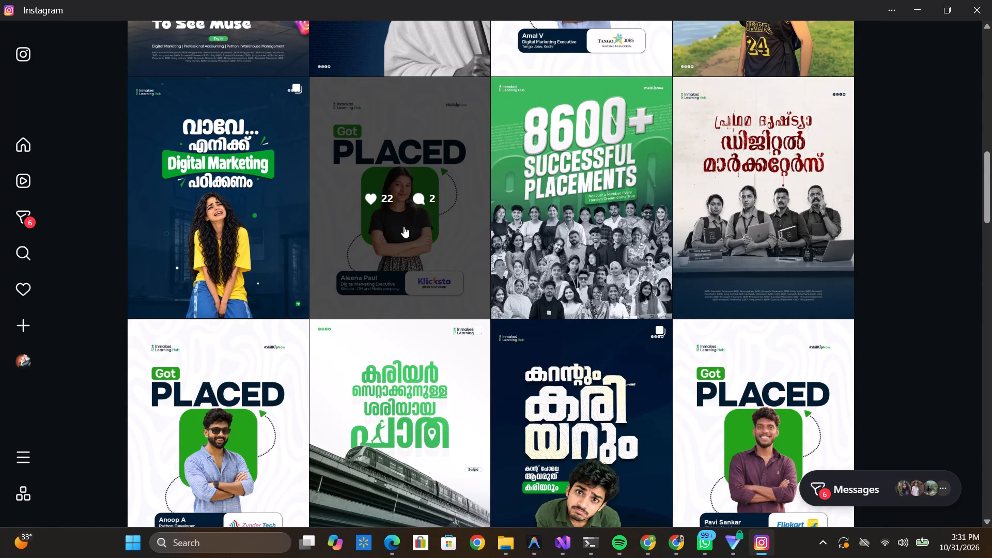
left_click(404, 226)
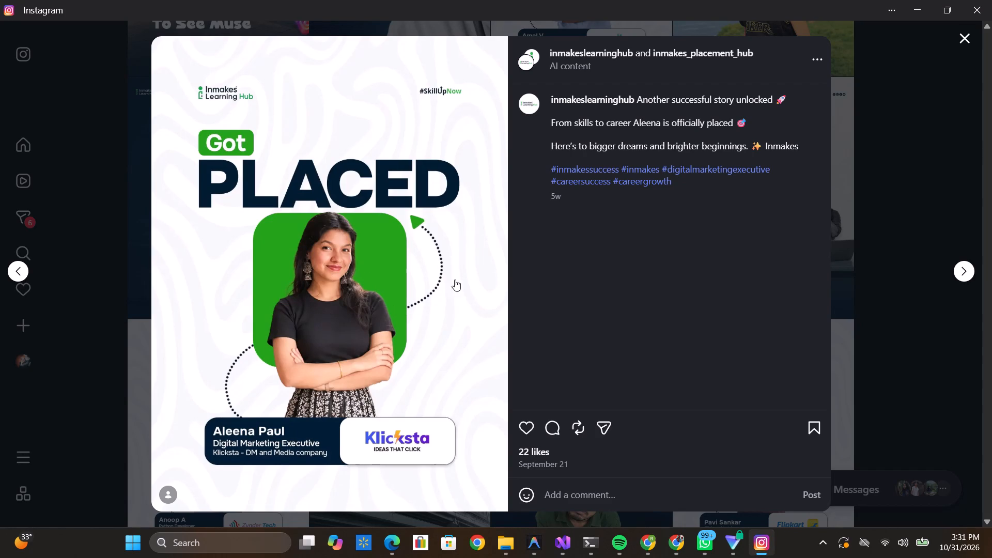
left_click(977, 40)
scroll(668, 285, "down", 20)
scroll(668, 285, "down", 10)
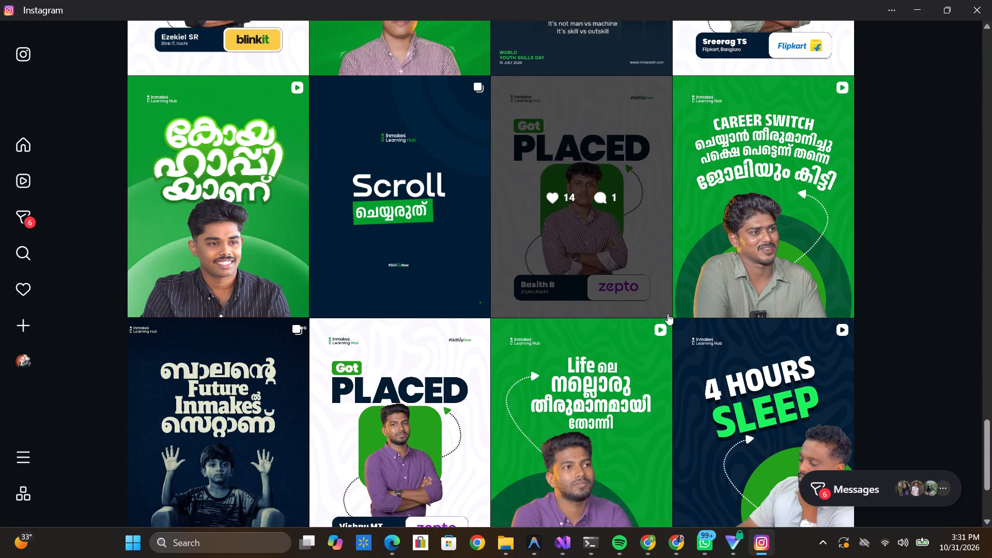
Look through the post grid of the Inmakes Learning Hub profile on Instagram, back up to the profile header.
scroll(668, 314, "down", 20)
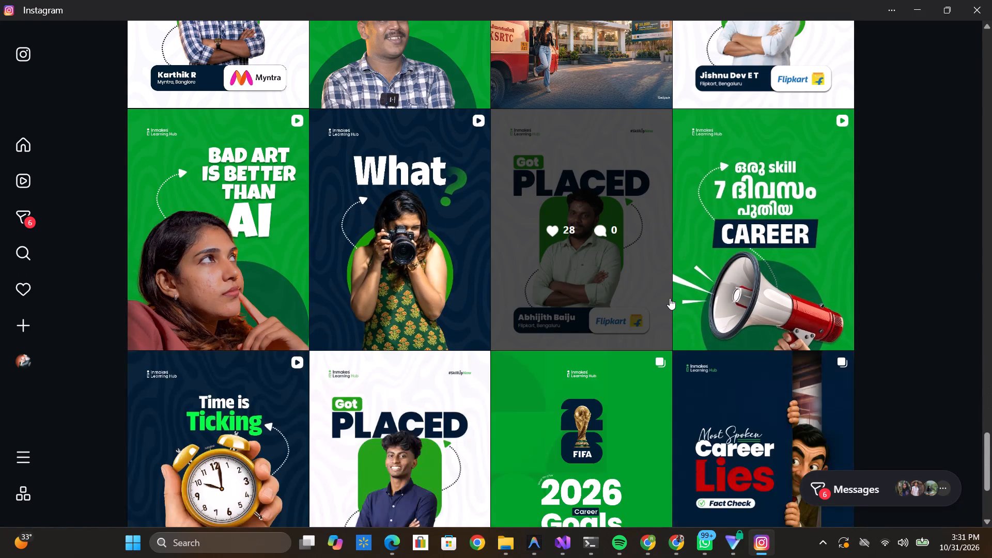
scroll(670, 298, "up", 20)
scroll(670, 298, "up", 20)
scroll(670, 298, "up", 11)
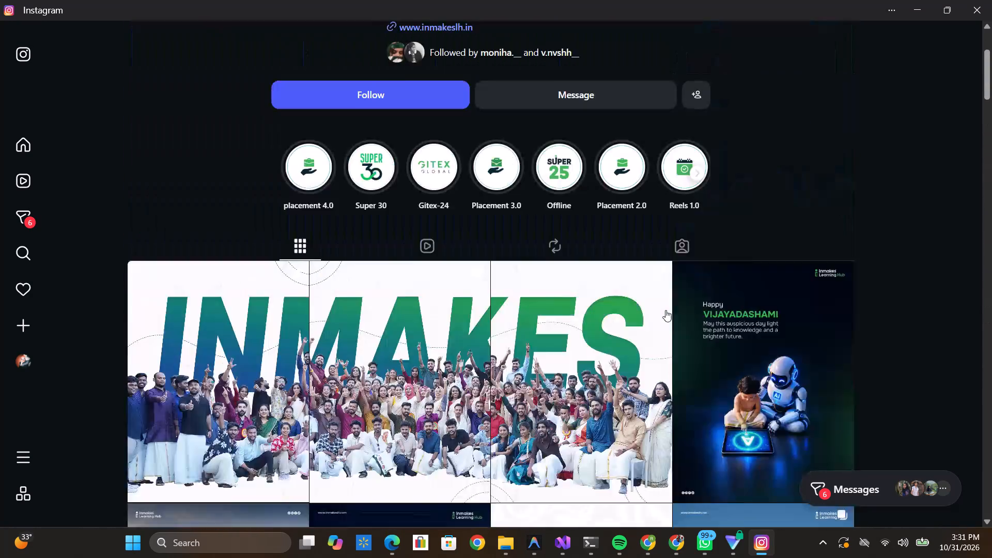
scroll(665, 310, "up", 9)
Browse the reels on the Inmakes Learning Hub profile, going back through the older ones.
left_click(425, 417)
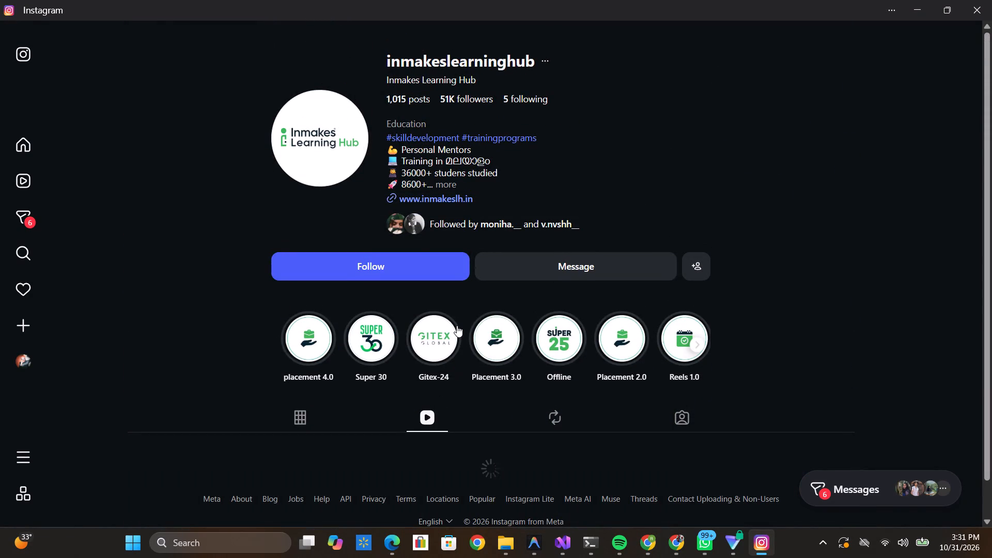
scroll(468, 338, "down", 5)
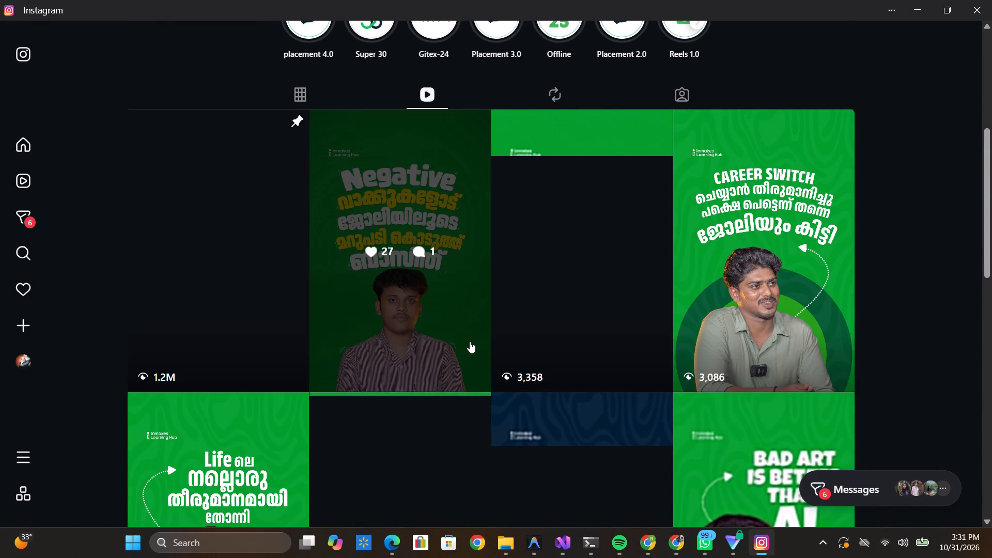
scroll(471, 343, "down", 1)
scroll(580, 360, "down", 5)
scroll(438, 379, "down", 6)
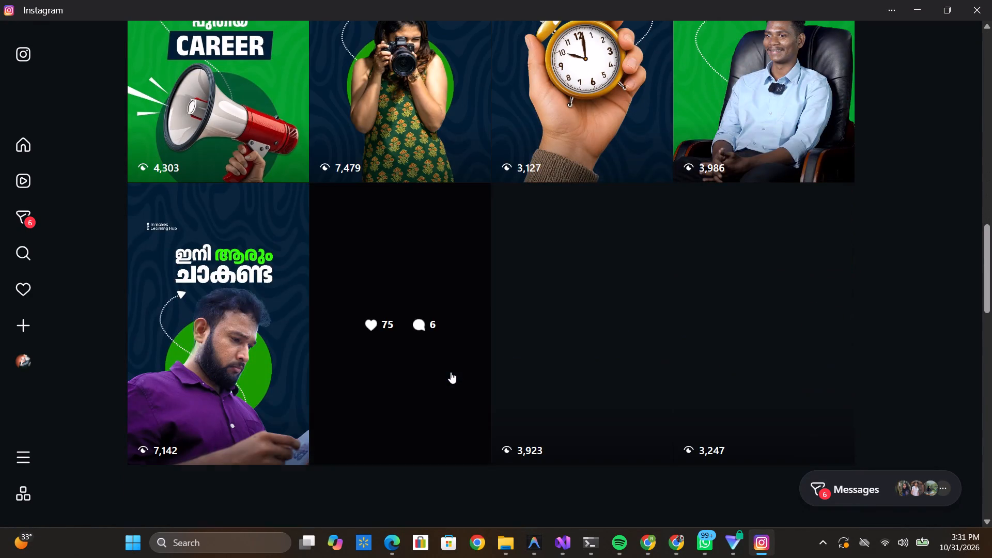
scroll(507, 349, "down", 5)
scroll(509, 248, "down", 5)
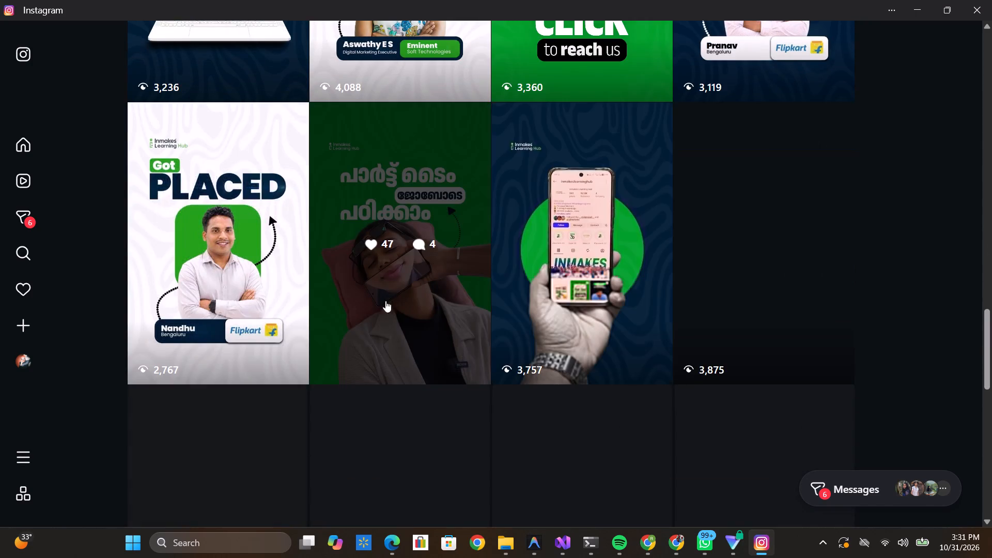
scroll(358, 323, "down", 3)
scroll(470, 267, "down", 4)
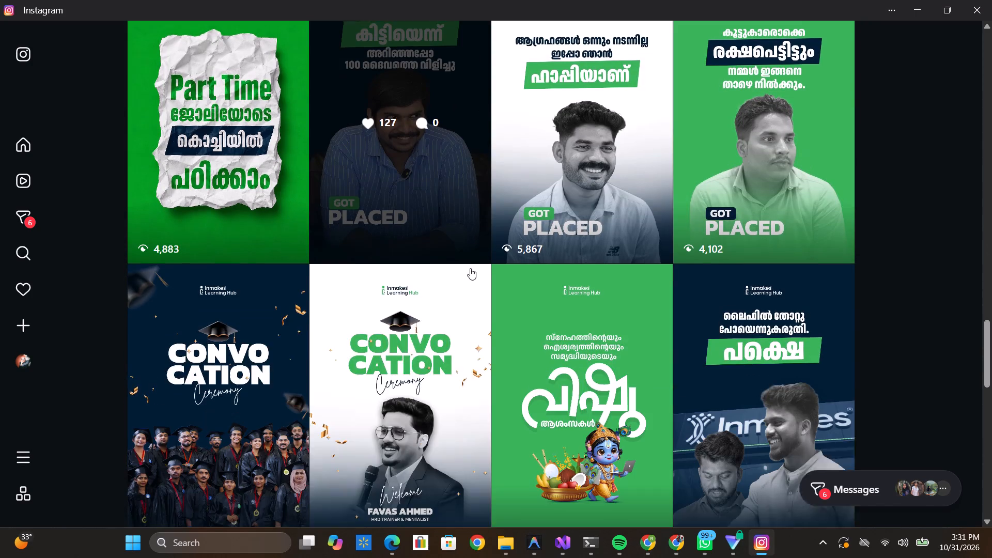
scroll(395, 291, "down", 6)
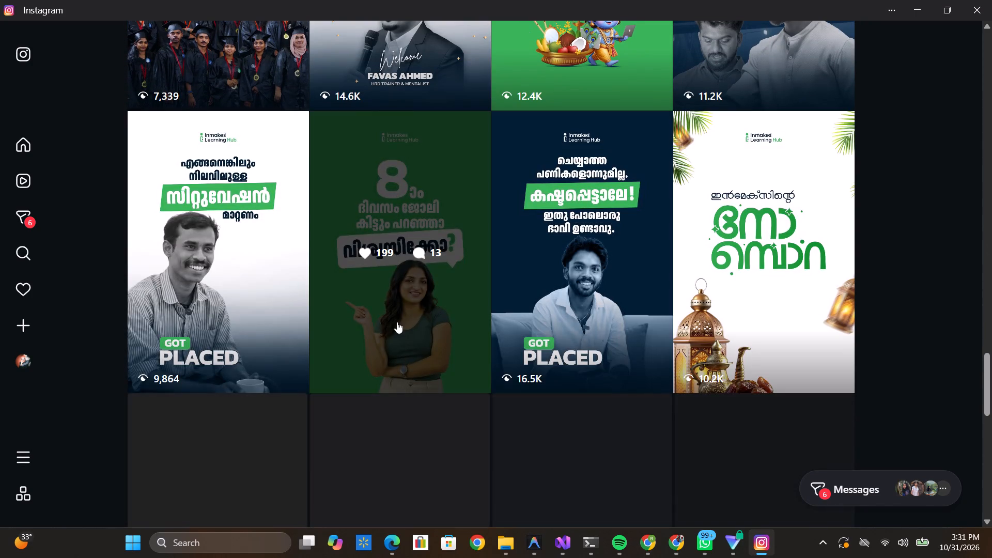
scroll(427, 347, "down", 6)
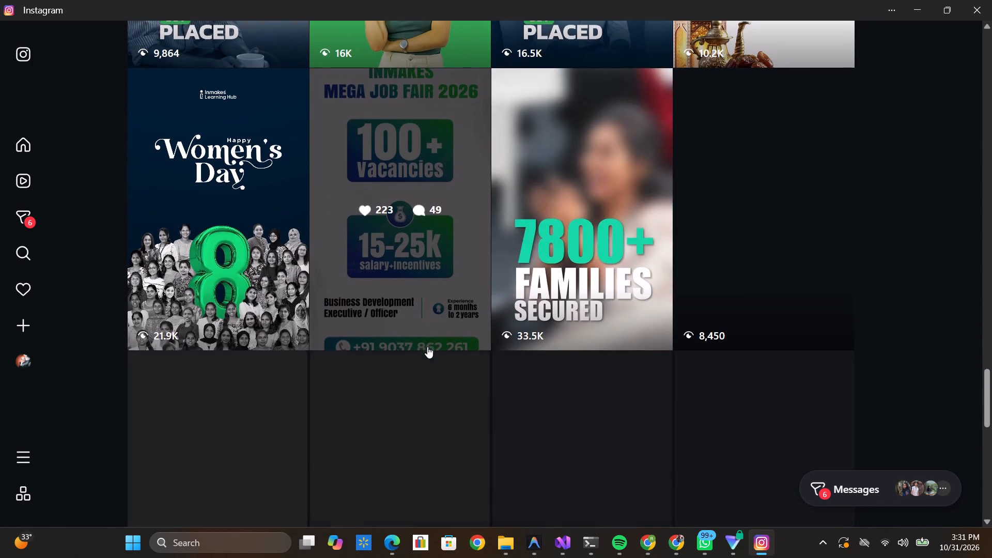
scroll(427, 347, "down", 3)
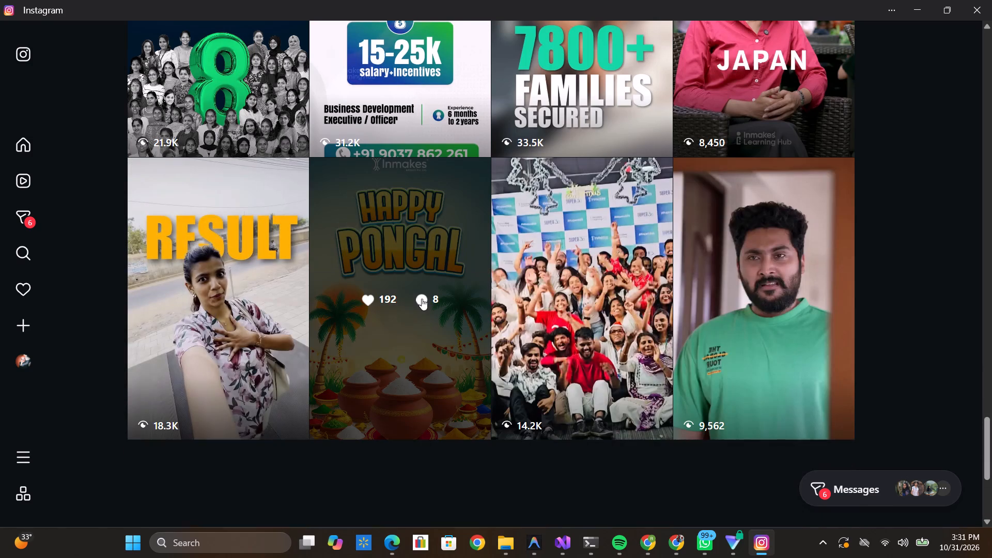
scroll(422, 290, "down", 5)
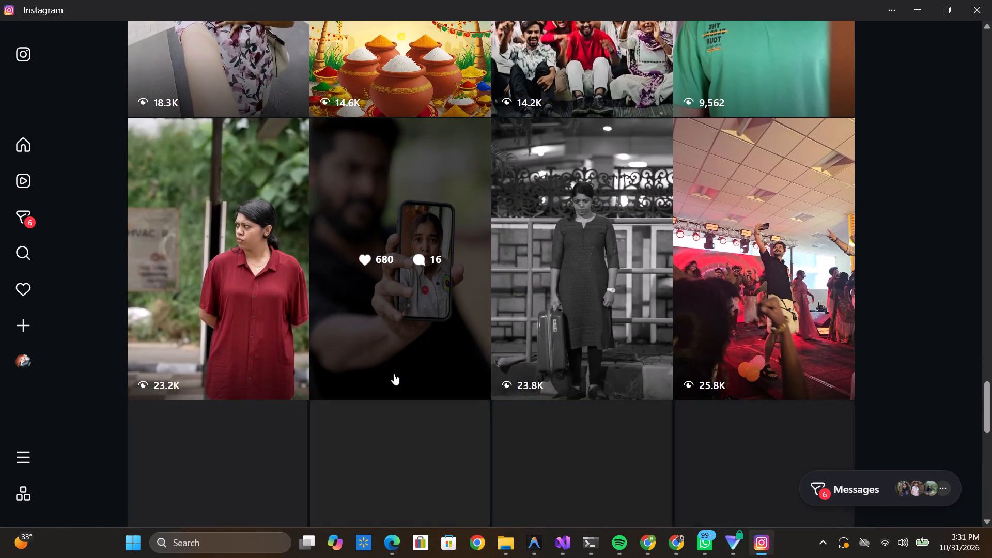
scroll(508, 344, "down", 6)
scroll(399, 352, "down", 5)
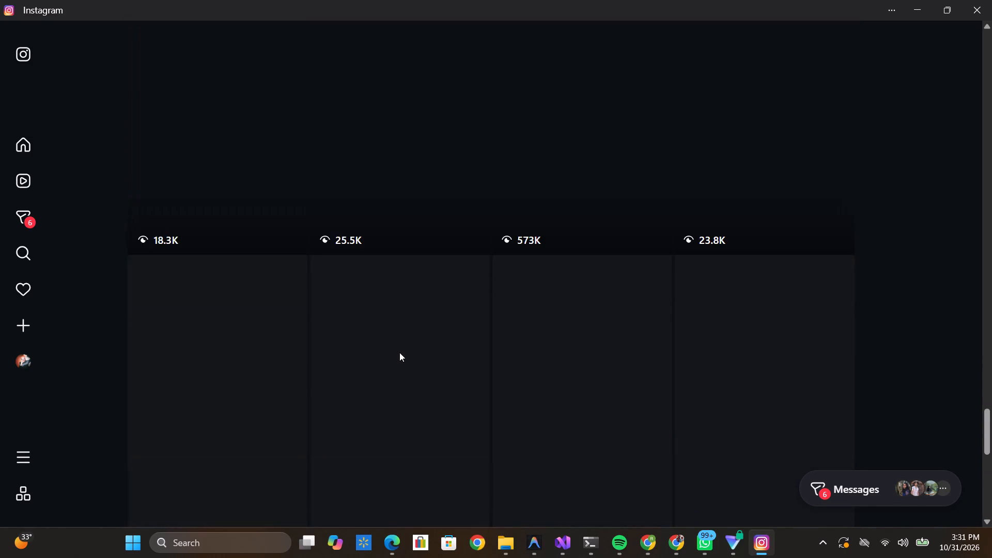
scroll(399, 352, "up", 2)
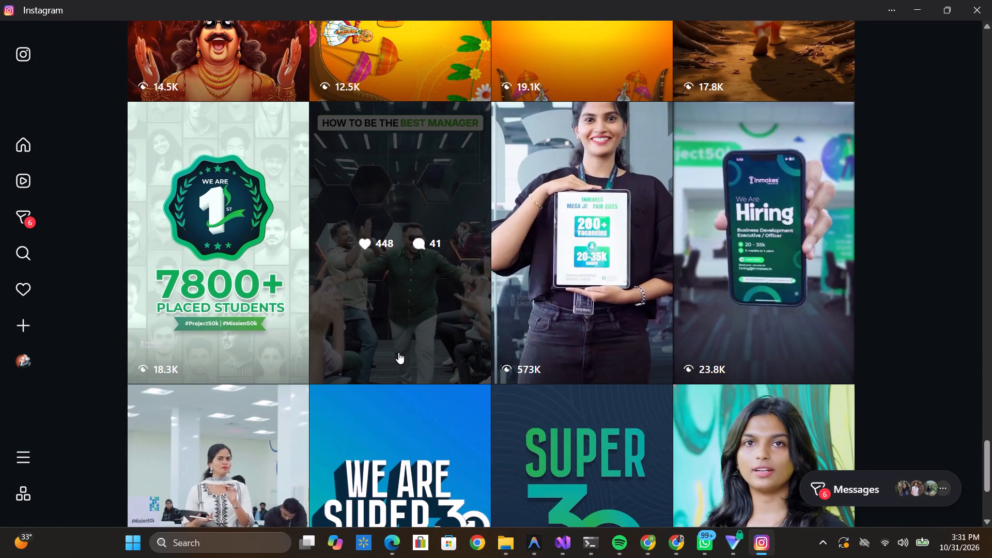
scroll(398, 352, "down", 7)
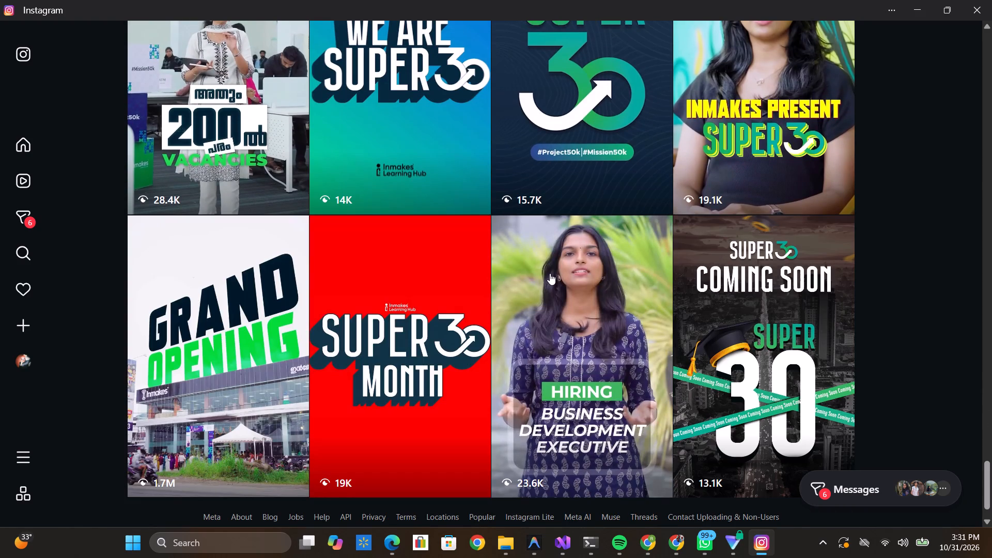
Browse older reels on the Inmakes Learning Hub profile and open the Happy Valentine's Day reel that shows the couple in red.
scroll(550, 273, "down", 7)
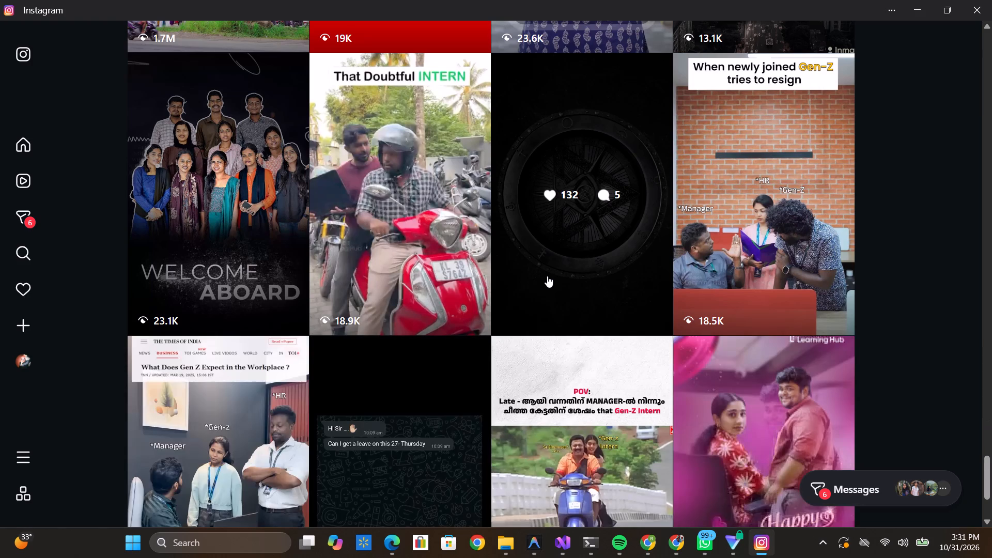
scroll(547, 276, "down", 2)
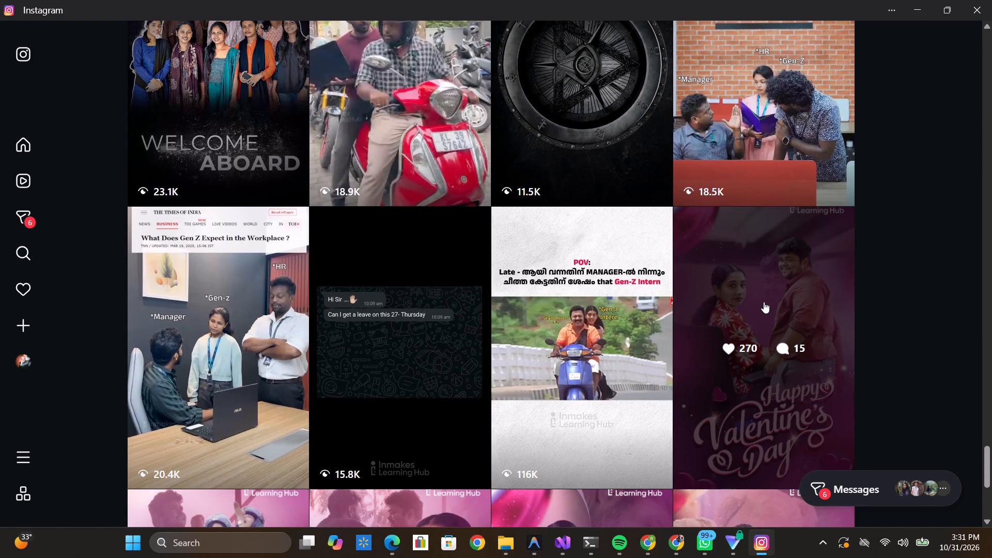
left_click(764, 302)
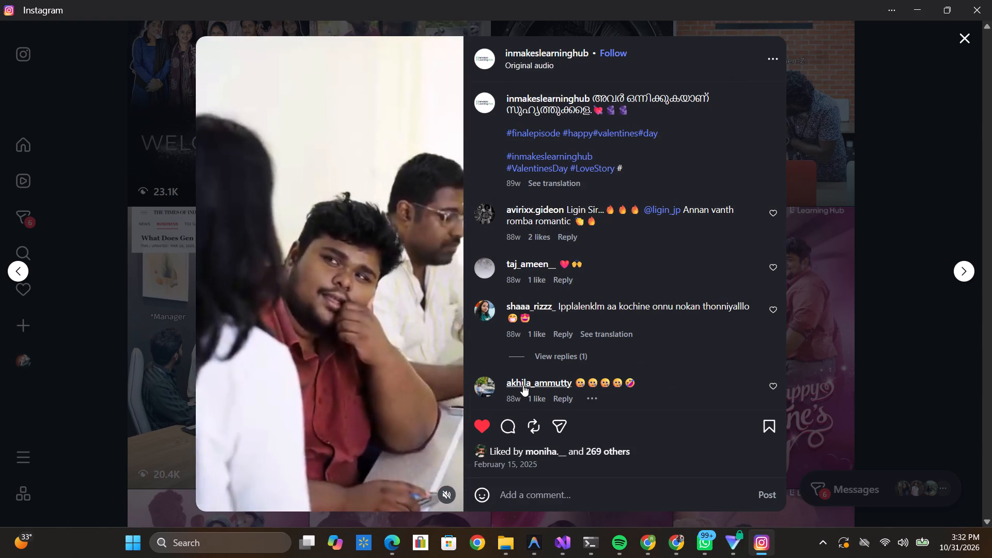
Open the profile of the commenter who left only emojis on the reel and look at its header and profile picture.
left_click(523, 385)
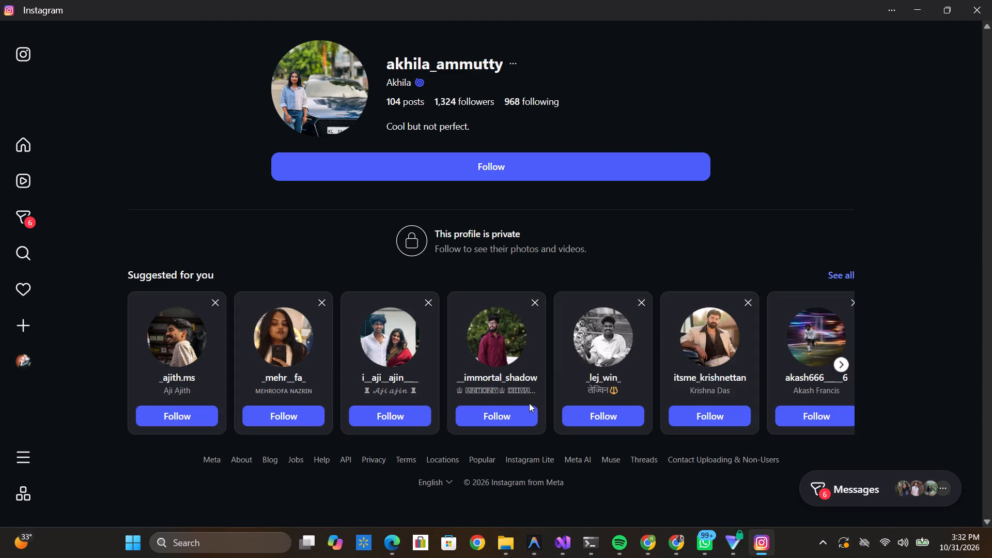
left_click(301, 92)
scroll(298, 94, "up", 1)
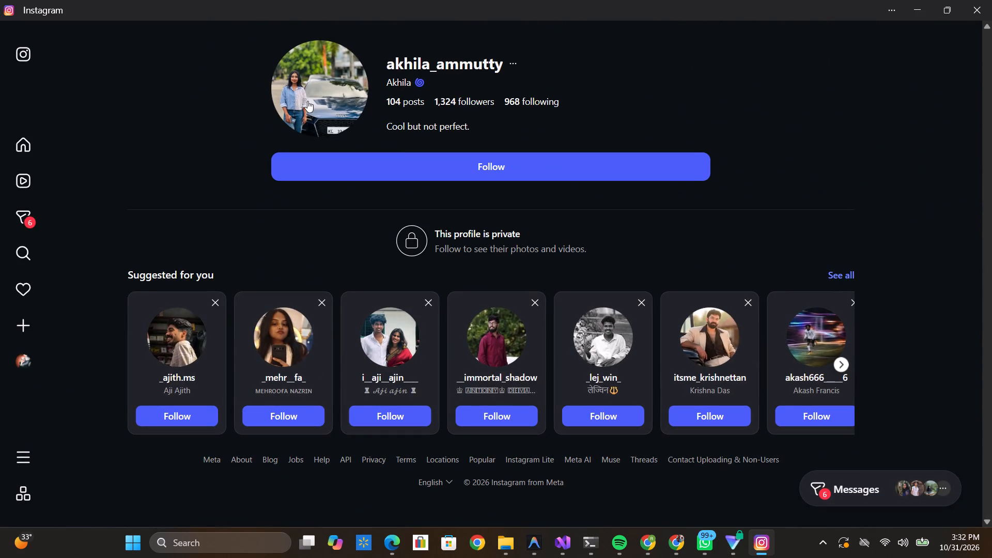
Close Instagram, dismiss the WhatsApp notification and return to the salary revision letter design in Canva.
left_click(972, 7)
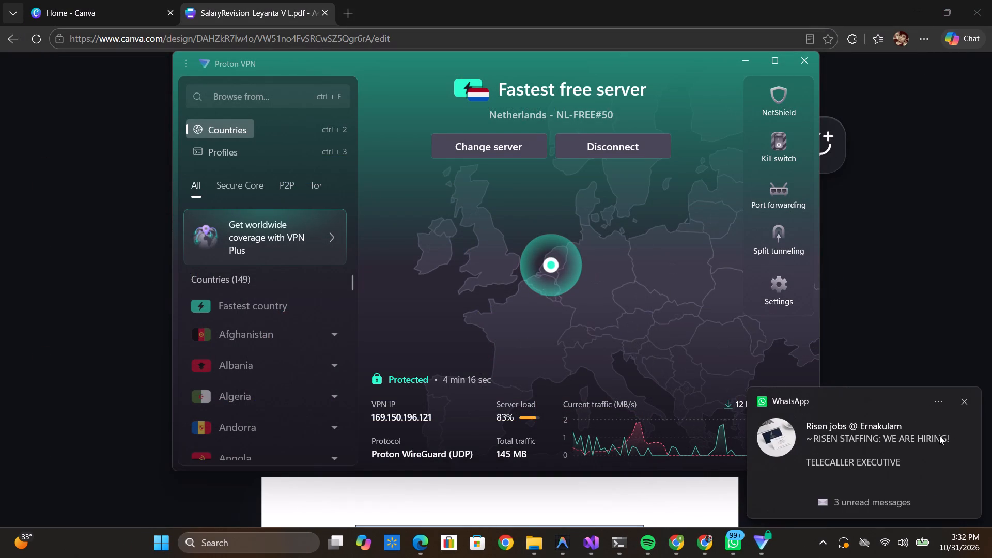
left_click(967, 396)
left_click(65, 0)
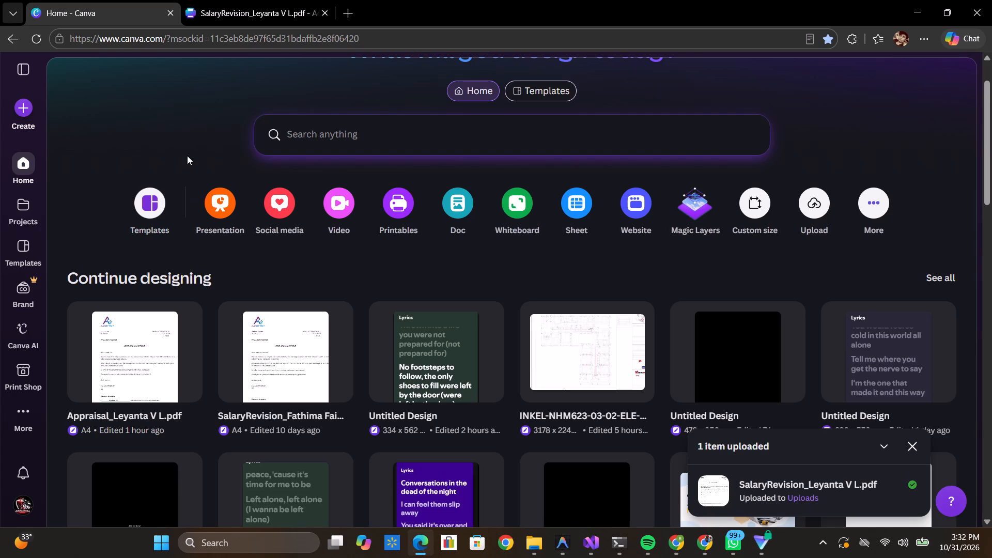
left_click(237, 5)
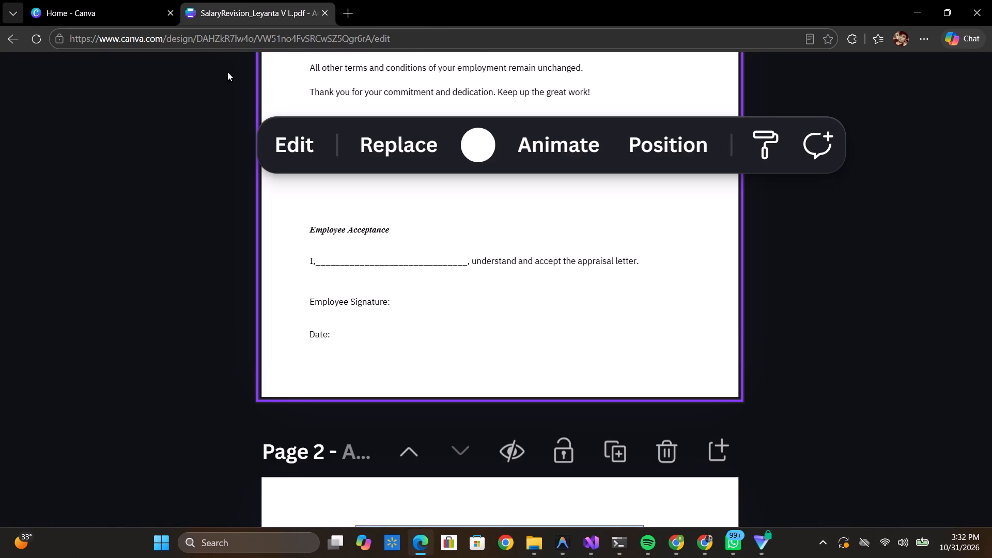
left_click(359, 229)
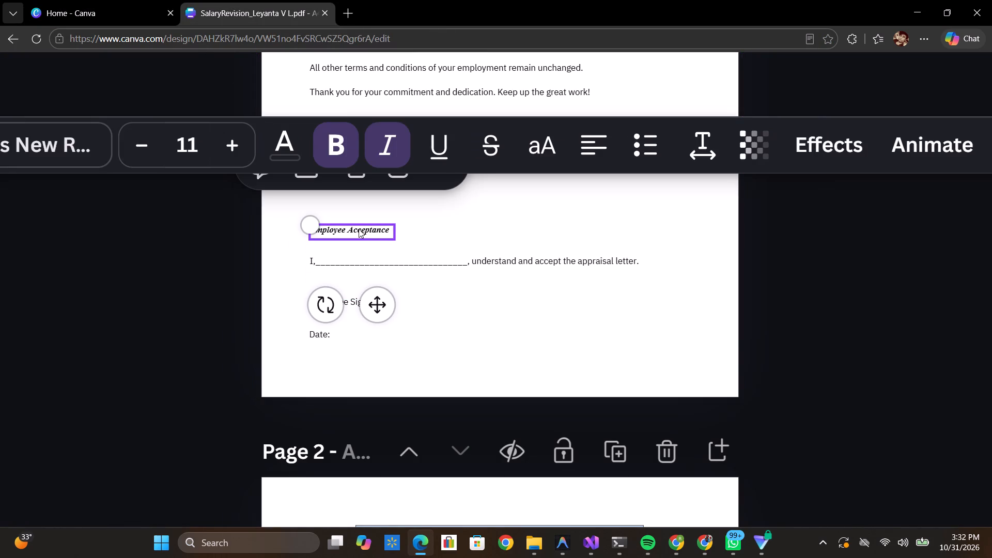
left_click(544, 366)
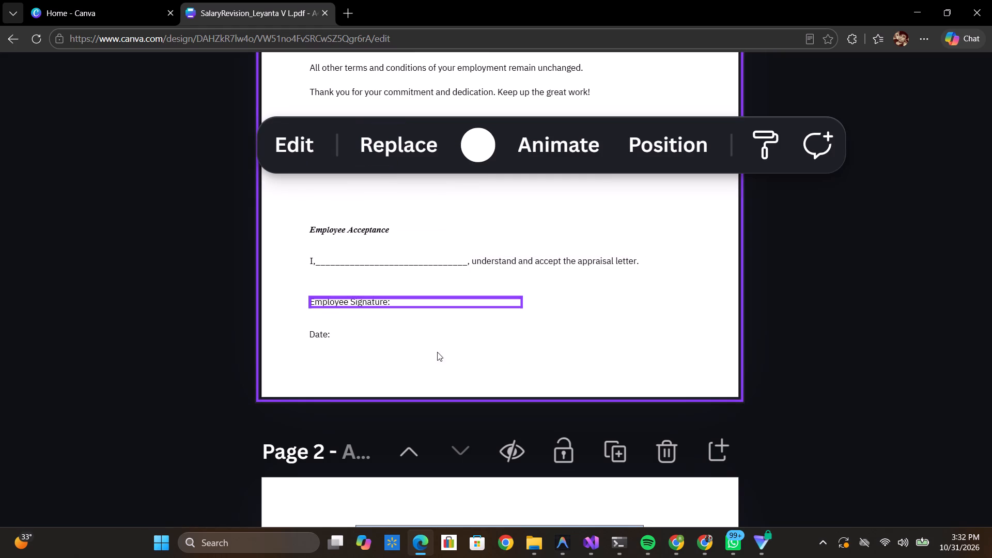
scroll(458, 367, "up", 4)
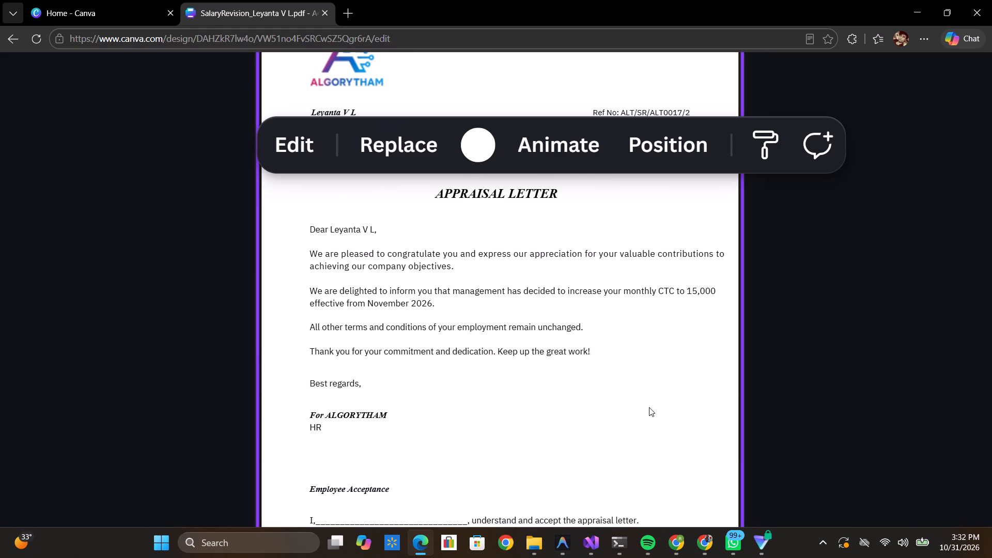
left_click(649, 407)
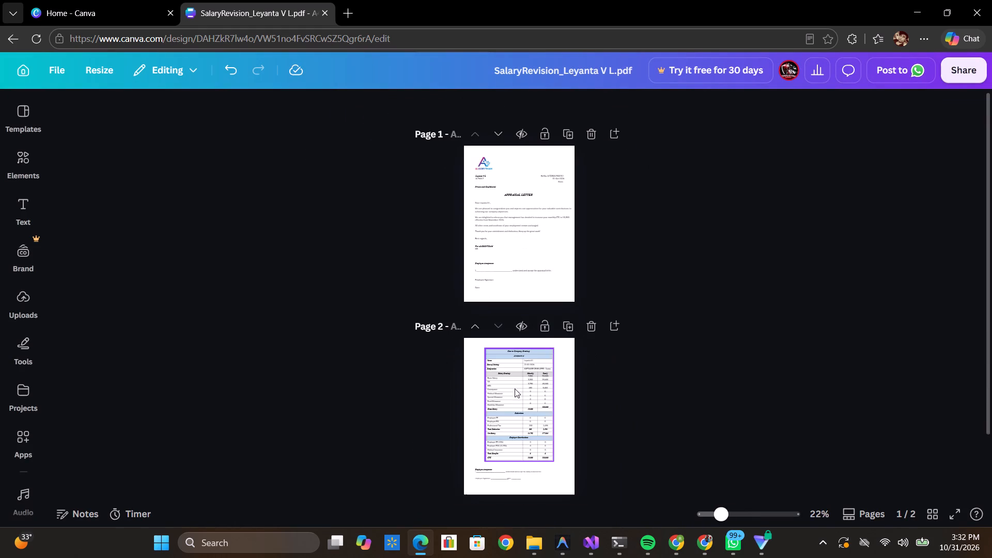
Add a text box containing the employee's name to page 1 of the appraisal letter in Canva.
scroll(516, 286, "up", 10, "ctrl")
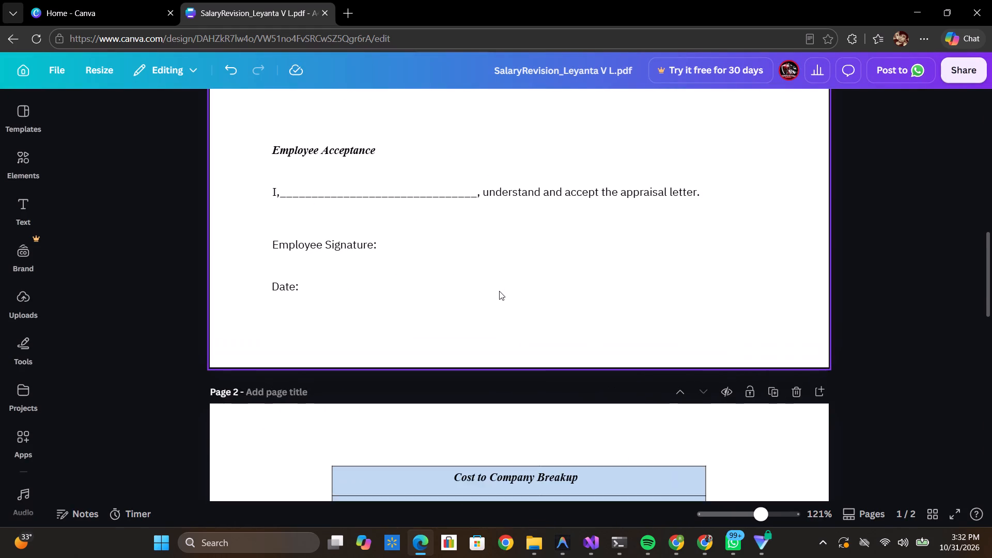
scroll(499, 291, "up", 3)
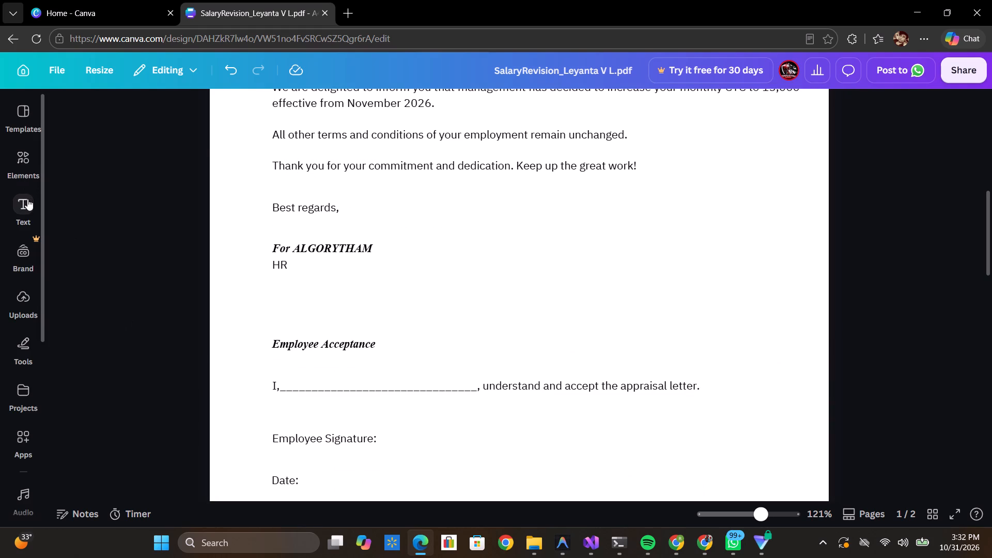
left_click(27, 199)
left_click(142, 155)
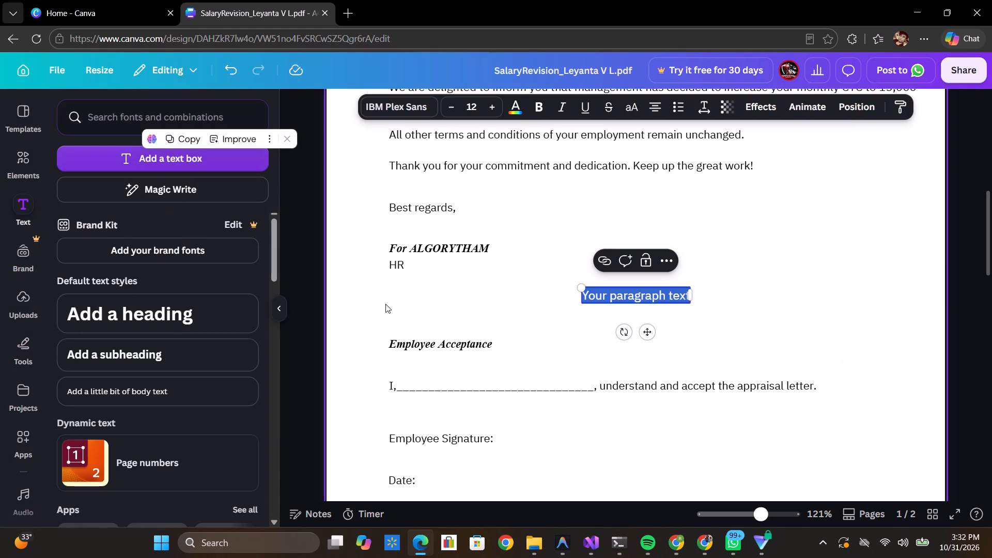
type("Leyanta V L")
left_click(781, 316)
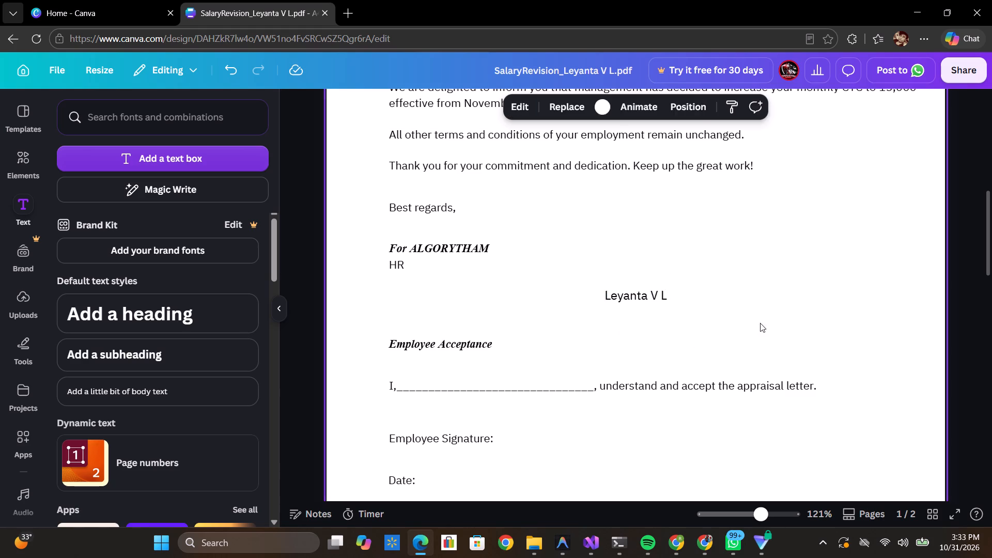
Move the employee's name onto the underscore blank after "I," in the acceptance sentence, level with the sentence's text.
left_click(624, 298)
left_click_drag(647, 338, 510, 420)
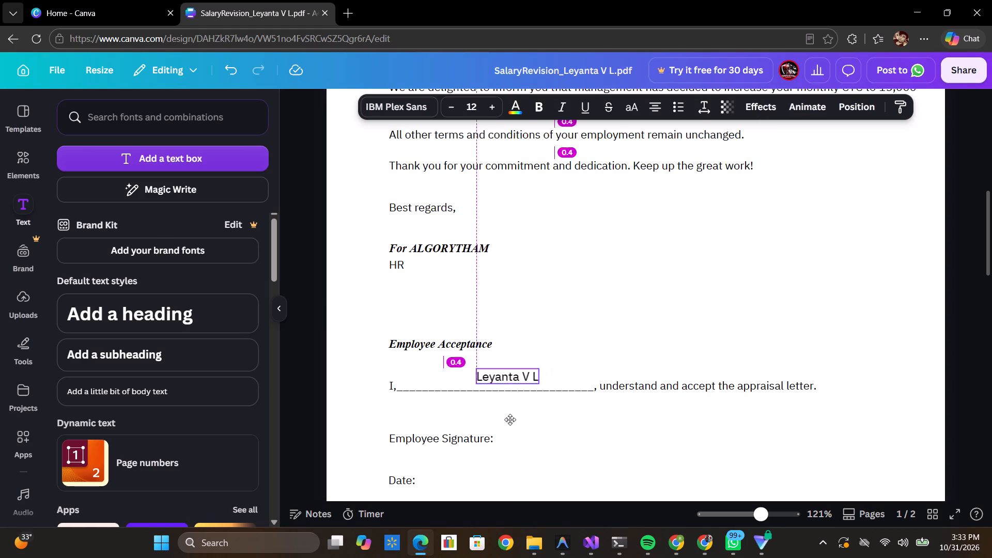
left_click_drag(510, 420, 495, 430)
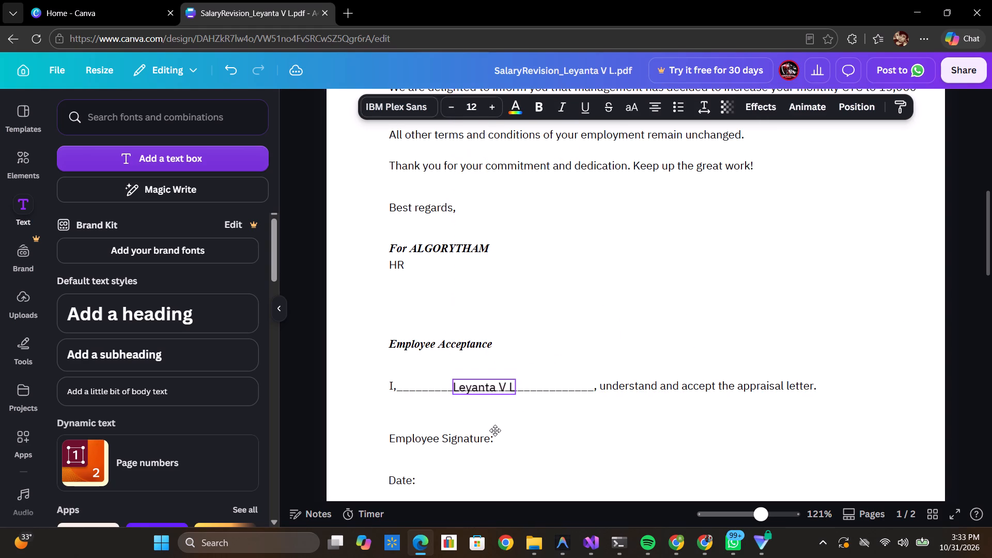
left_click_drag(495, 430, 492, 426)
left_click(555, 441)
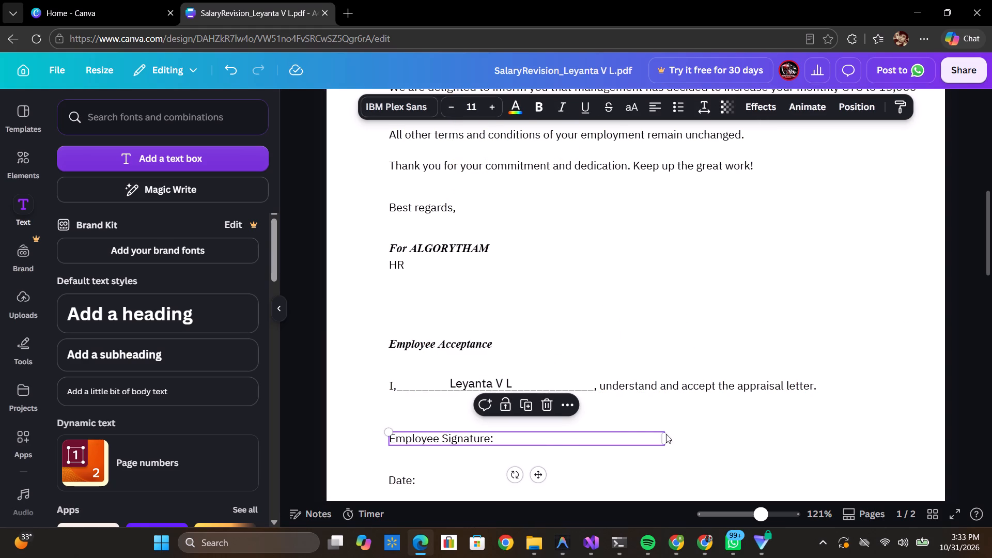
left_click(502, 389)
key("Down")
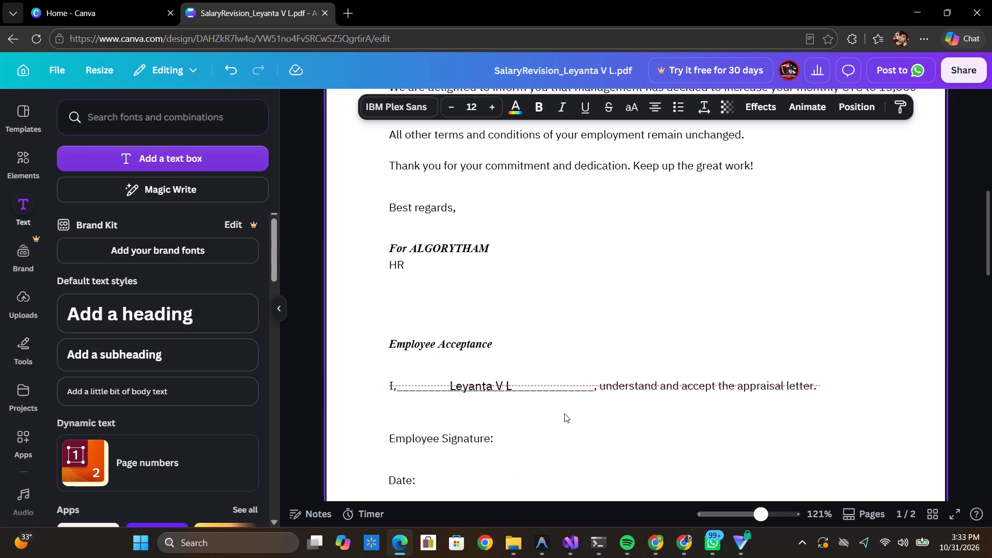
left_click(637, 436)
left_click(753, 438)
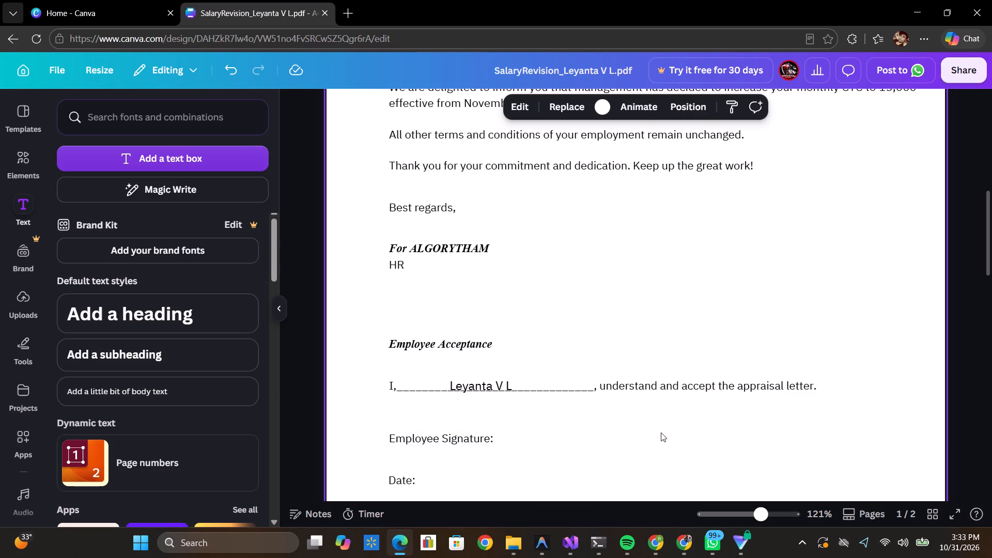
Insert the employee's blue handwritten signature from the uploaded images onto page 1 of the appraisal letter.
scroll(635, 432, "down", 1)
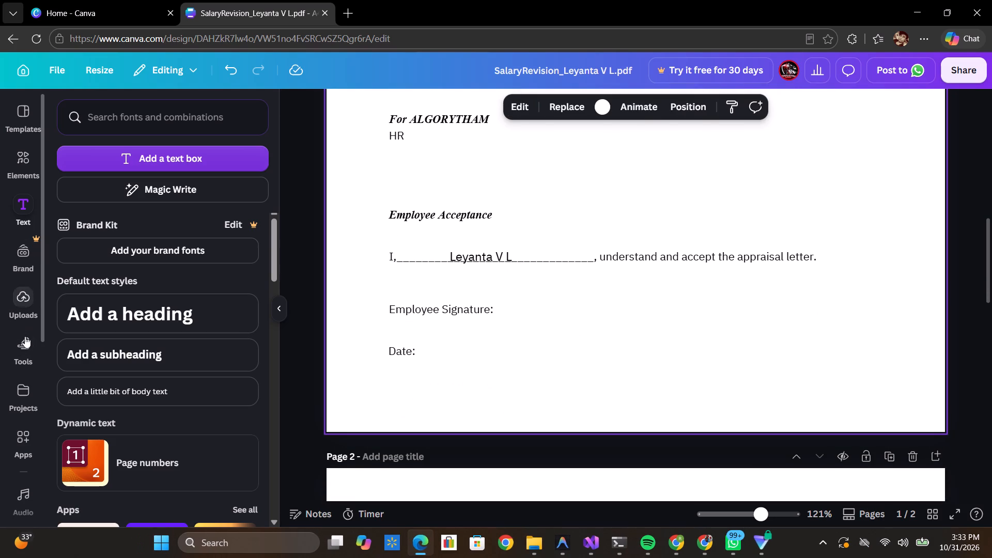
left_click(18, 300)
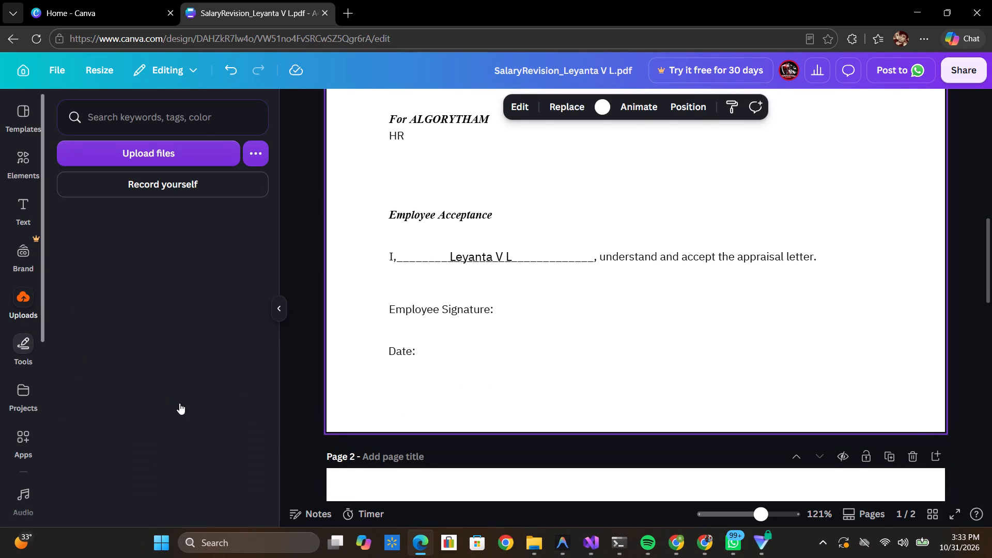
scroll(168, 401, "up", 2)
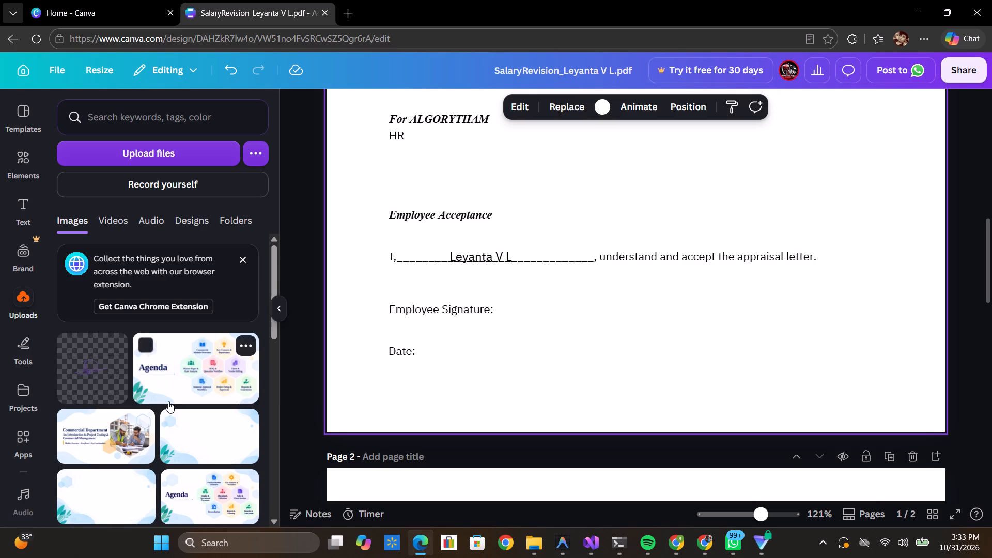
scroll(168, 401, "down", 17)
scroll(169, 402, "down", 18)
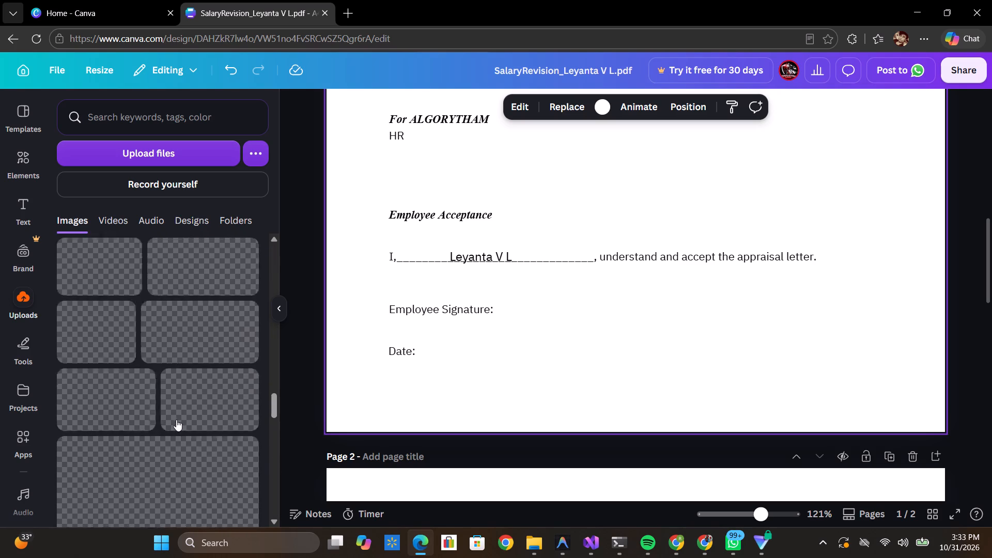
scroll(176, 420, "down", 20)
scroll(176, 420, "down", 20)
scroll(176, 420, "down", 3)
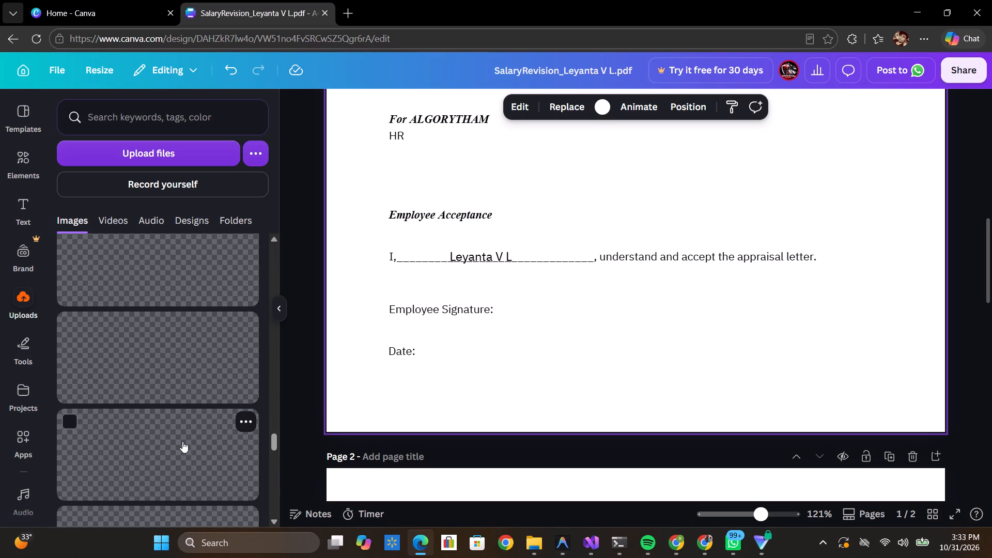
scroll(182, 441, "down", 20)
scroll(182, 441, "down", 7)
scroll(154, 344, "down", 11)
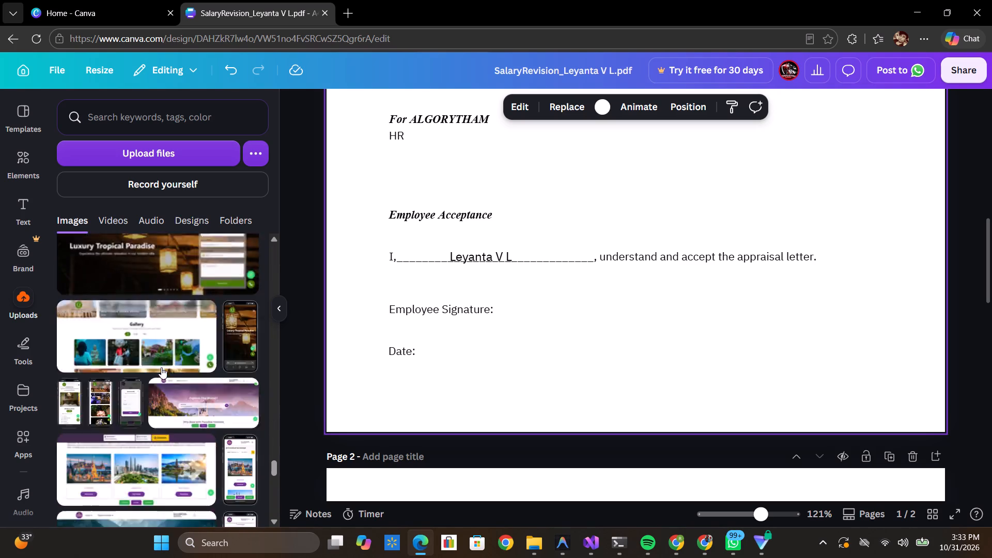
scroll(161, 367, "down", 13)
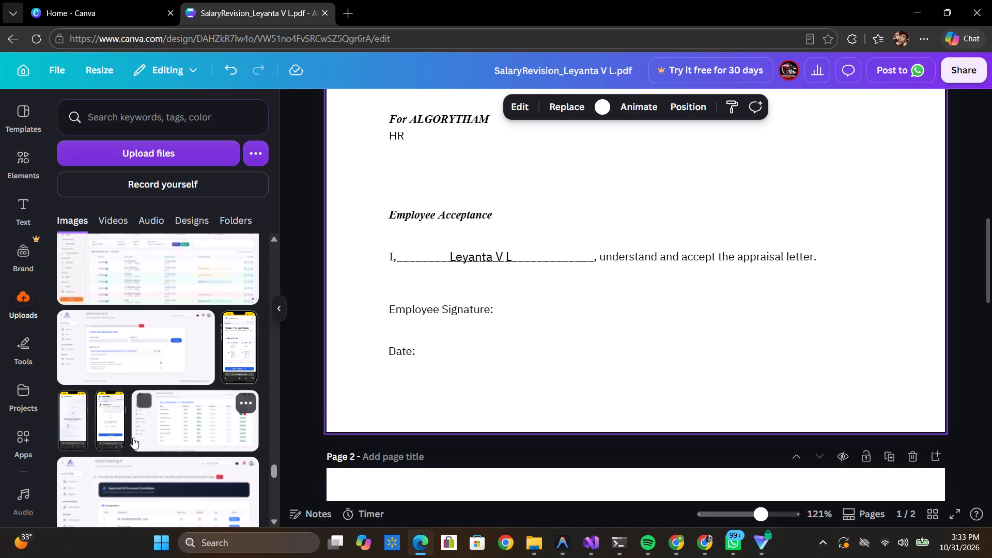
scroll(109, 441, "down", 5)
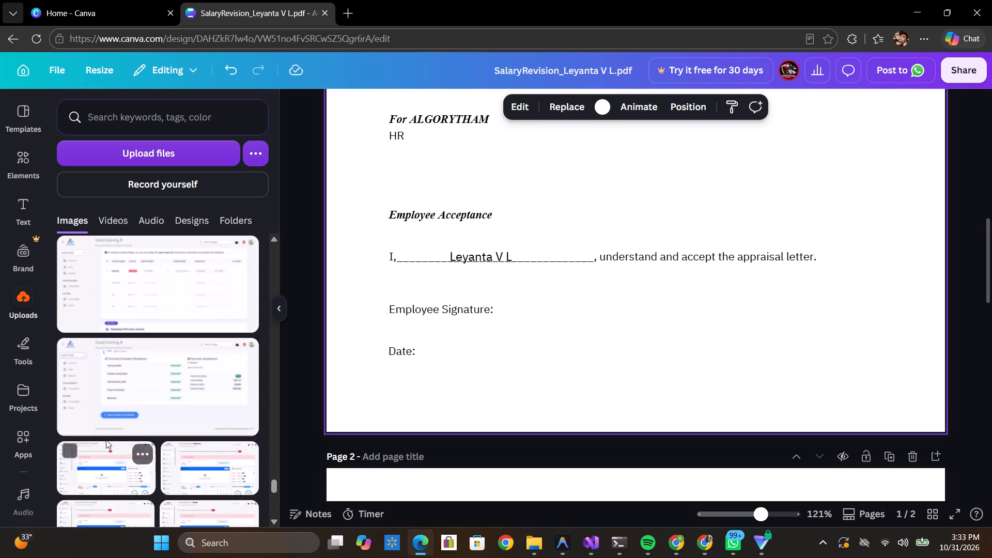
scroll(124, 408, "down", 14)
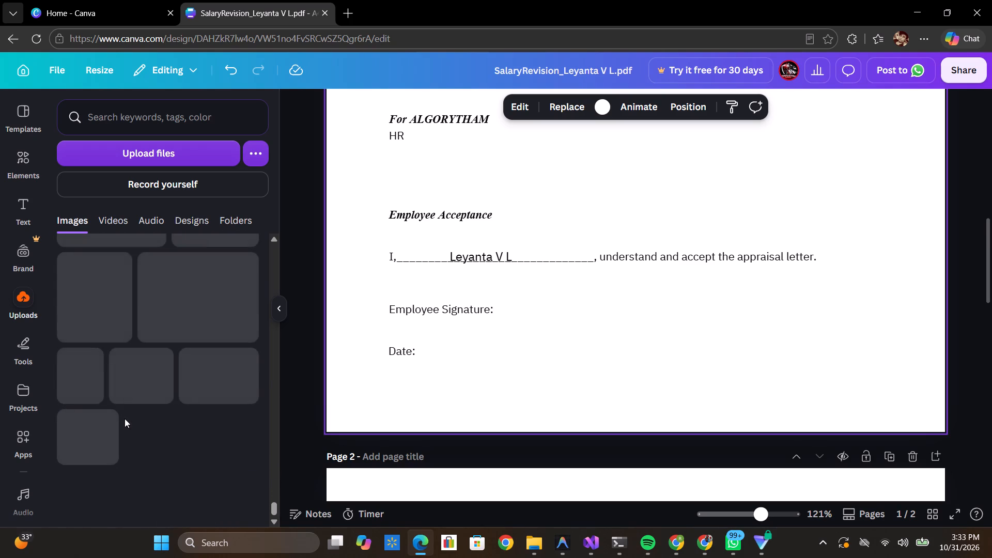
scroll(125, 419, "up", 2)
scroll(125, 419, "down", 5)
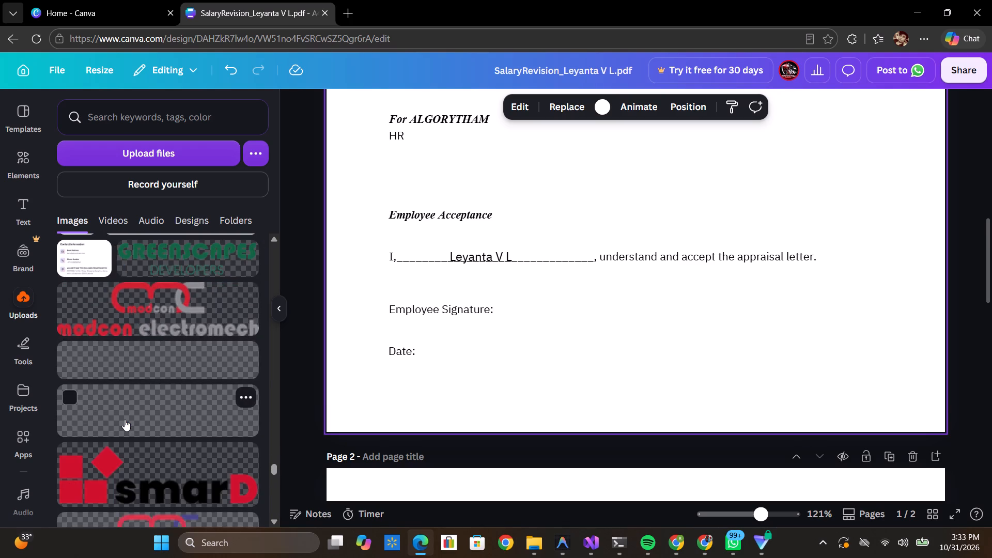
scroll(125, 420, "down", 15)
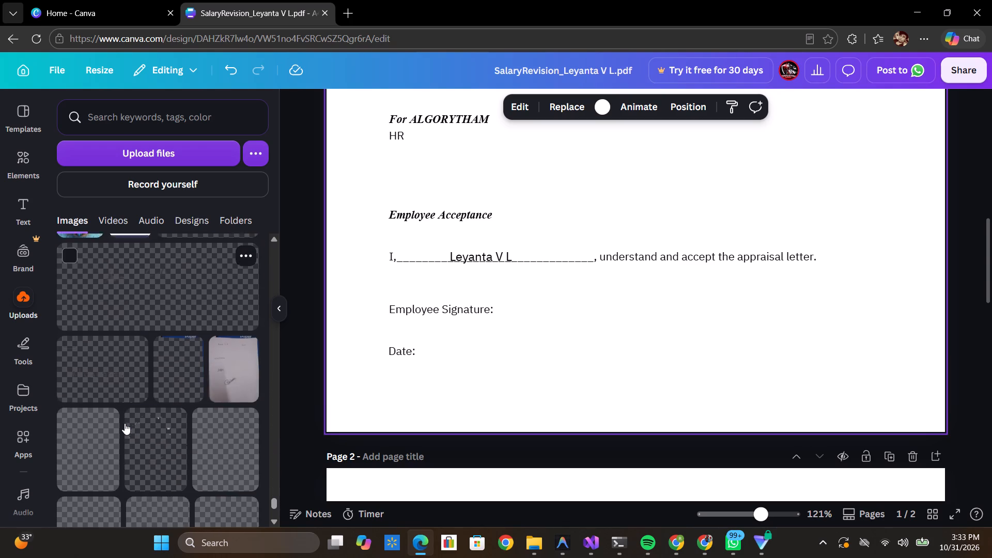
scroll(121, 428, "down", 6)
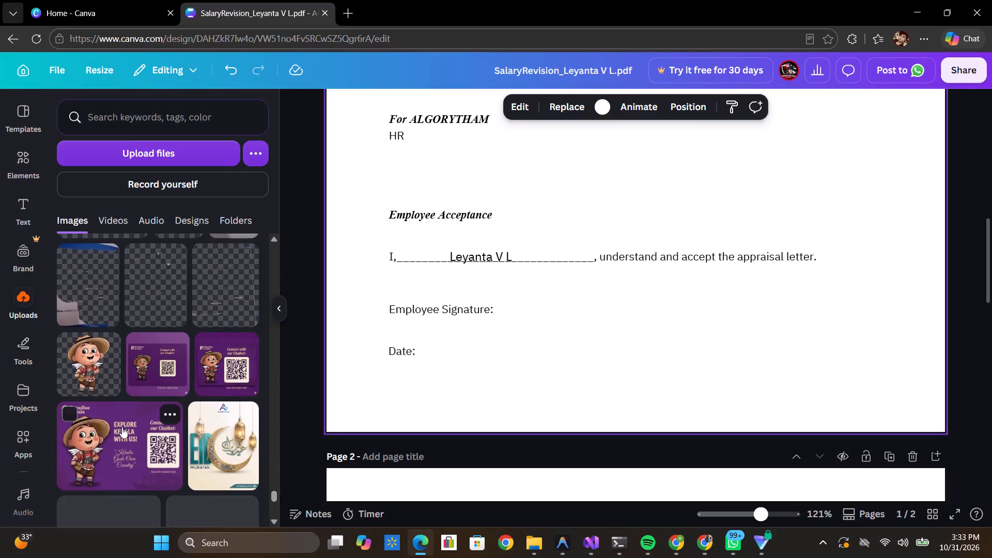
scroll(122, 427, "down", 7)
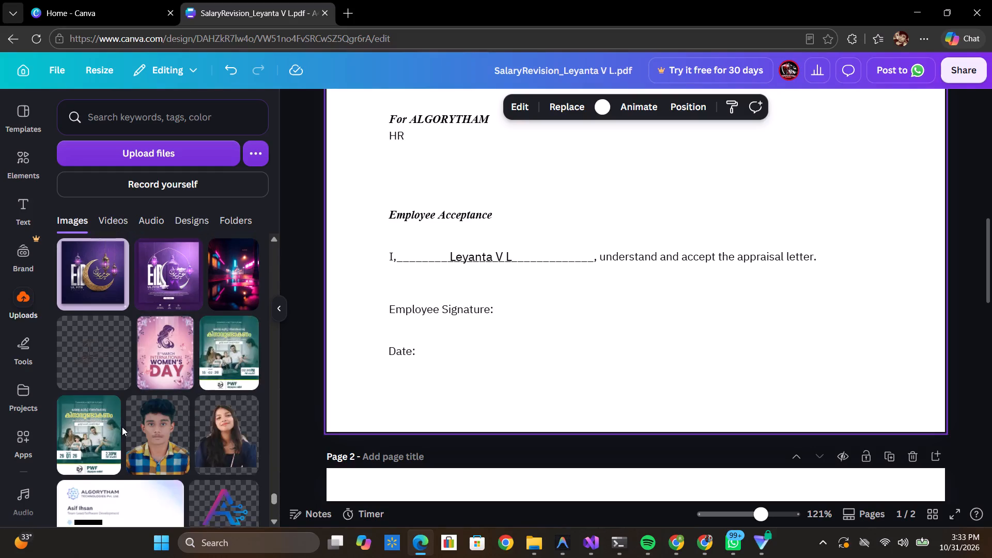
scroll(122, 427, "down", 2)
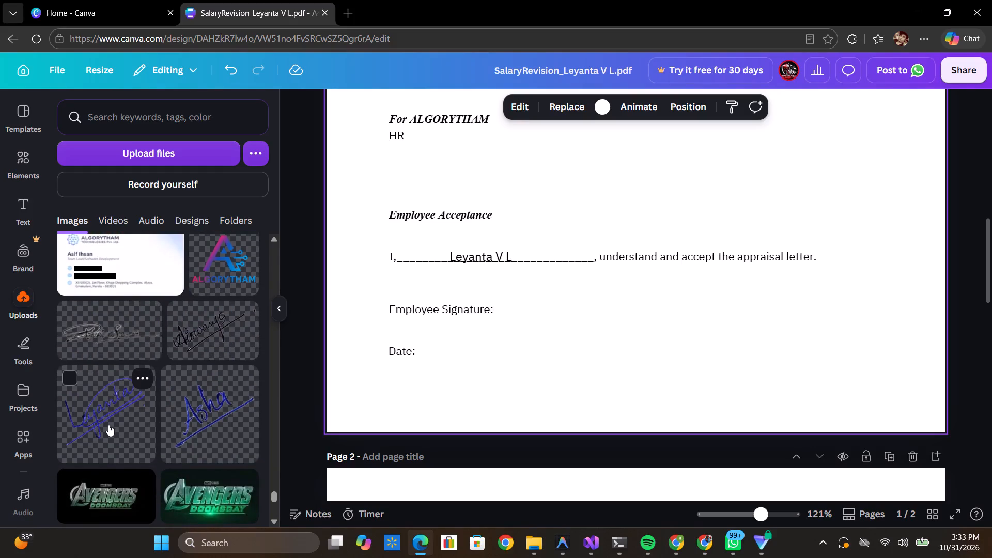
left_click(109, 425)
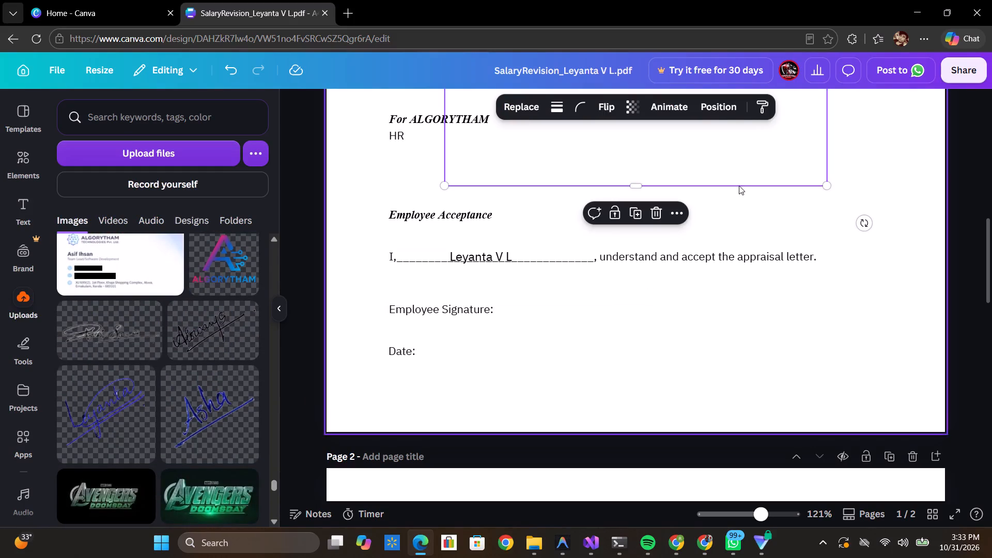
Shrink the signature image to roughly a quarter of its inserted width and place it beside the "Employee Signature:" label.
left_click_drag(754, 152, 722, 374)
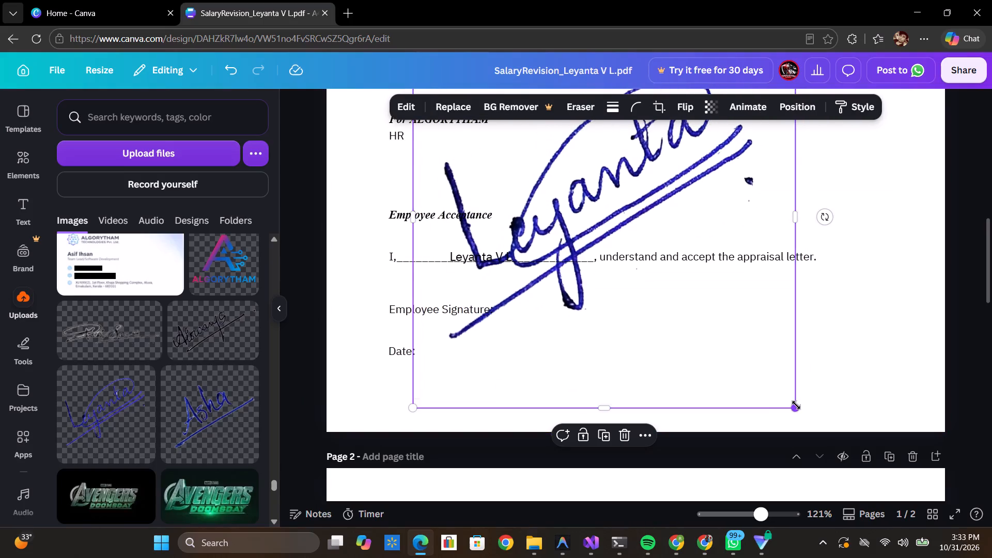
left_click_drag(796, 405, 572, 230)
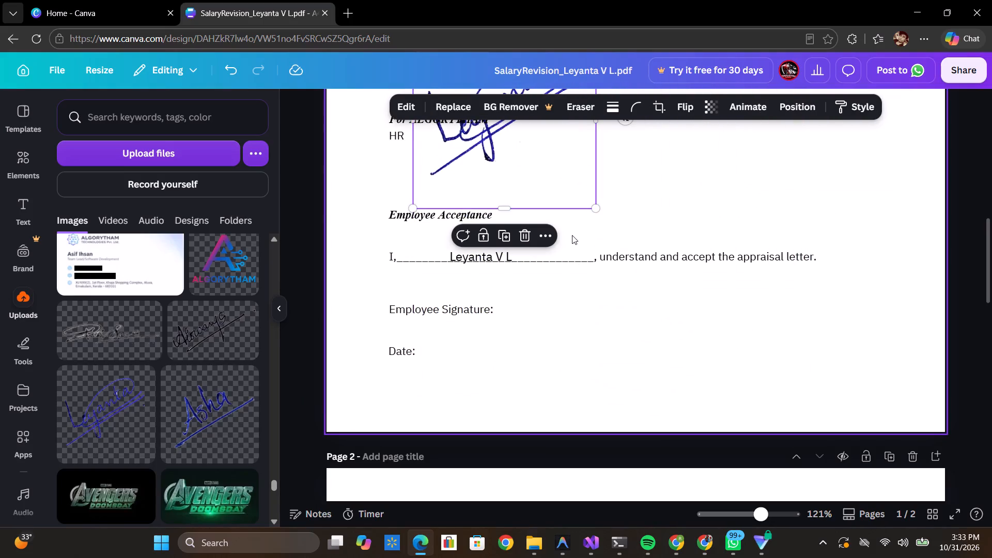
left_click_drag(518, 167, 587, 379)
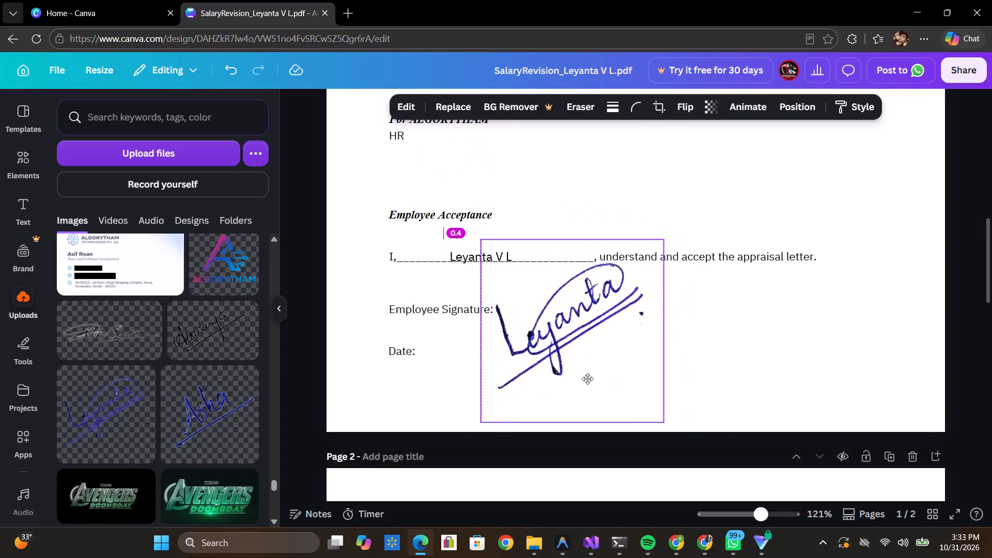
left_click_drag(587, 379, 589, 374)
left_click_drag(670, 418, 571, 342)
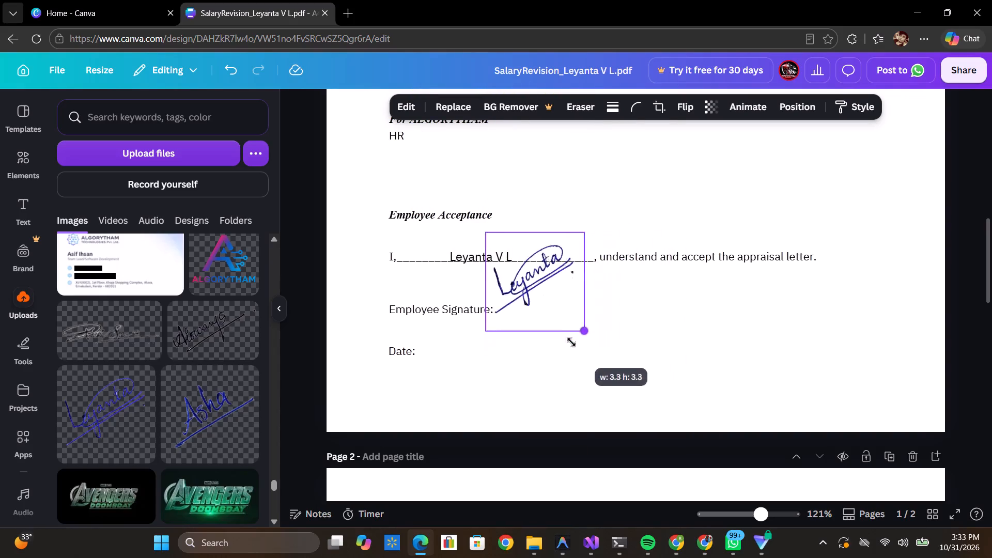
left_click_drag(571, 342, 584, 343)
left_click(725, 316)
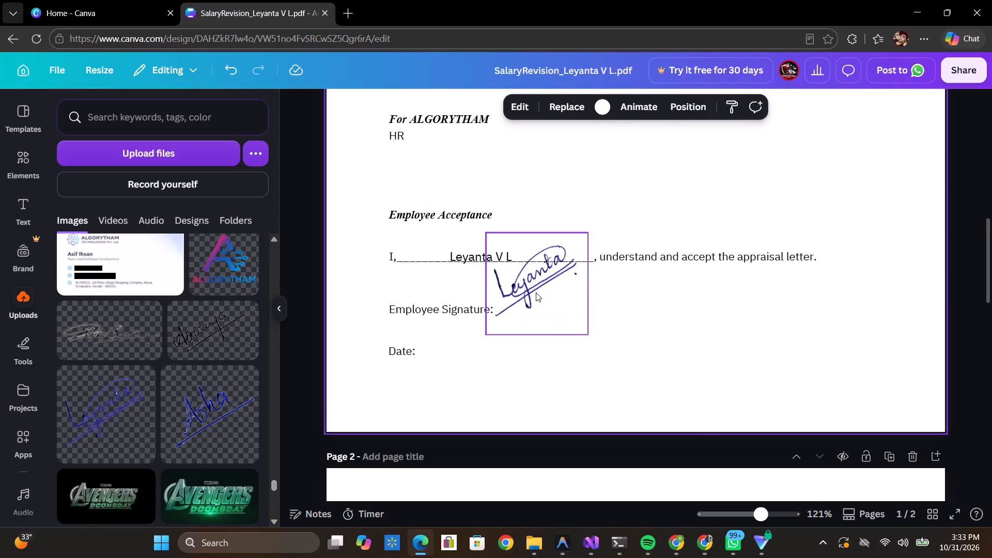
Enlarge the signature slightly, tilt it a little clockwise, and position it just after the "Employee Signature:" label.
left_click_drag(546, 280, 553, 299)
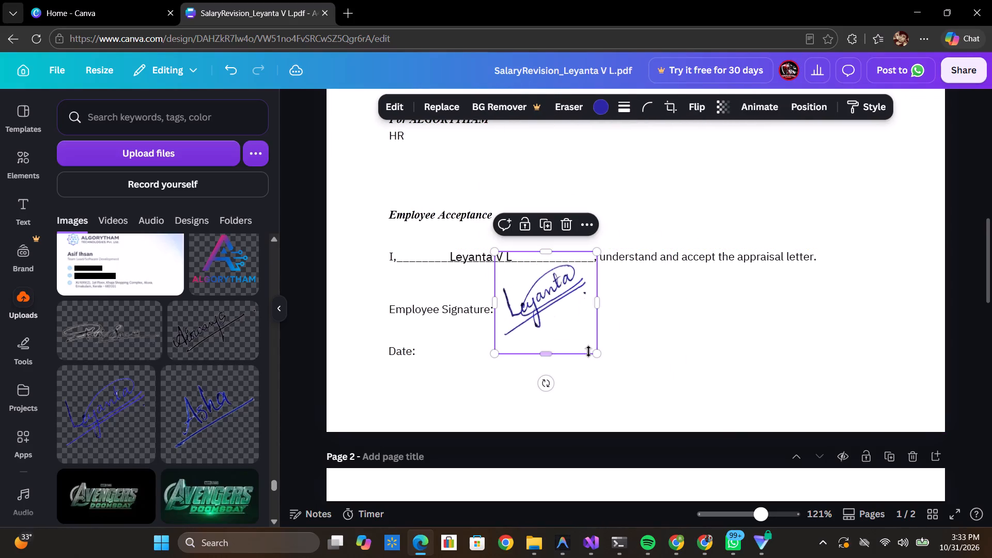
left_click_drag(595, 352, 609, 366)
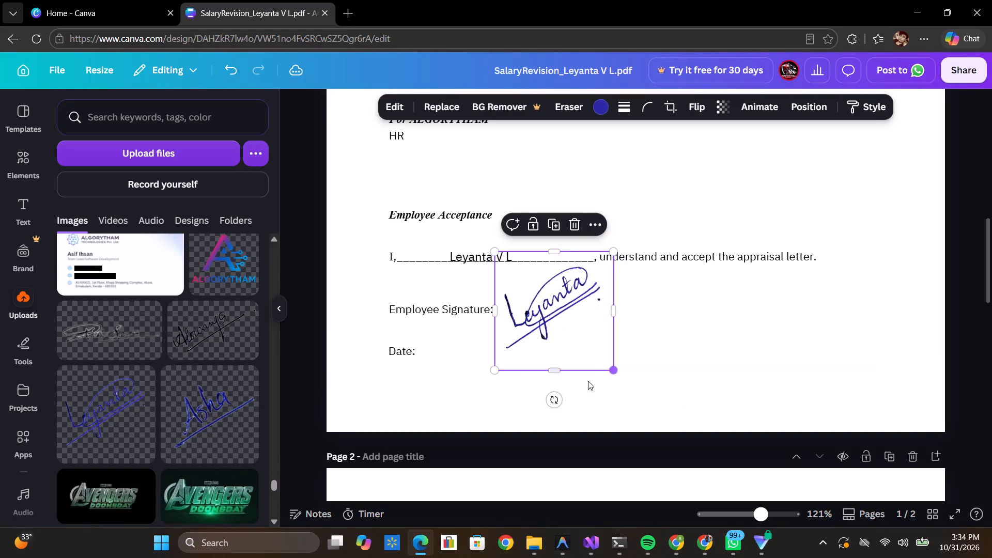
left_click_drag(555, 398, 542, 395)
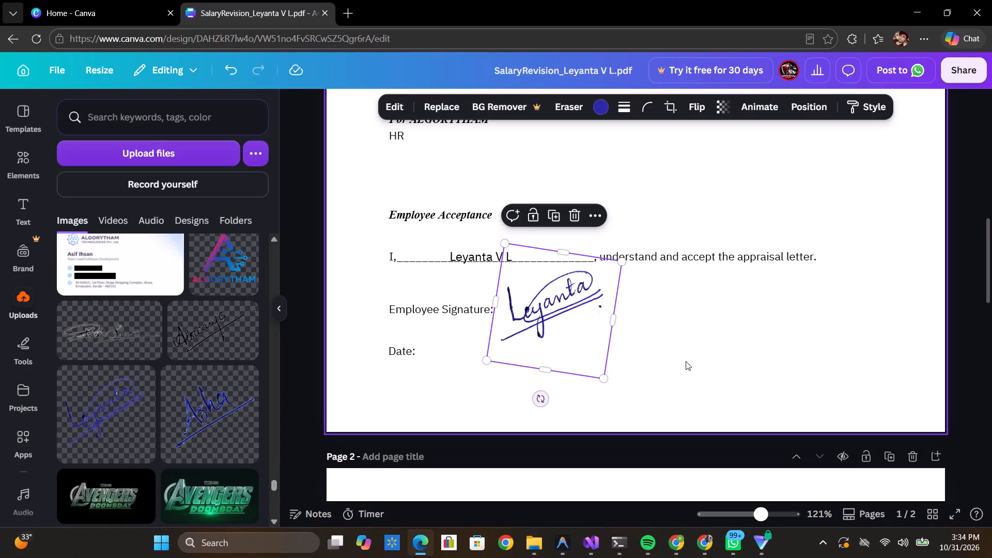
left_click(621, 339)
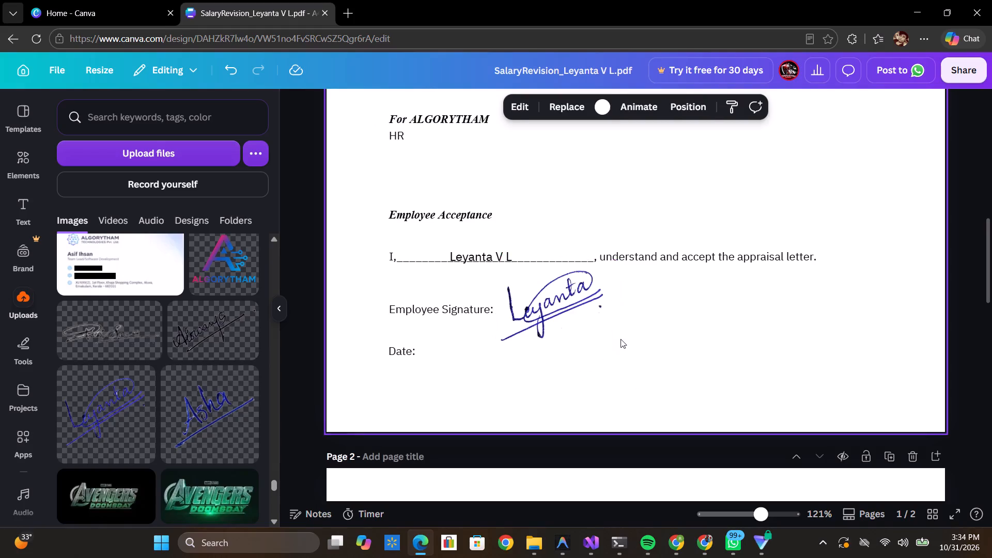
left_click(544, 316)
left_click(627, 357)
left_click(566, 342)
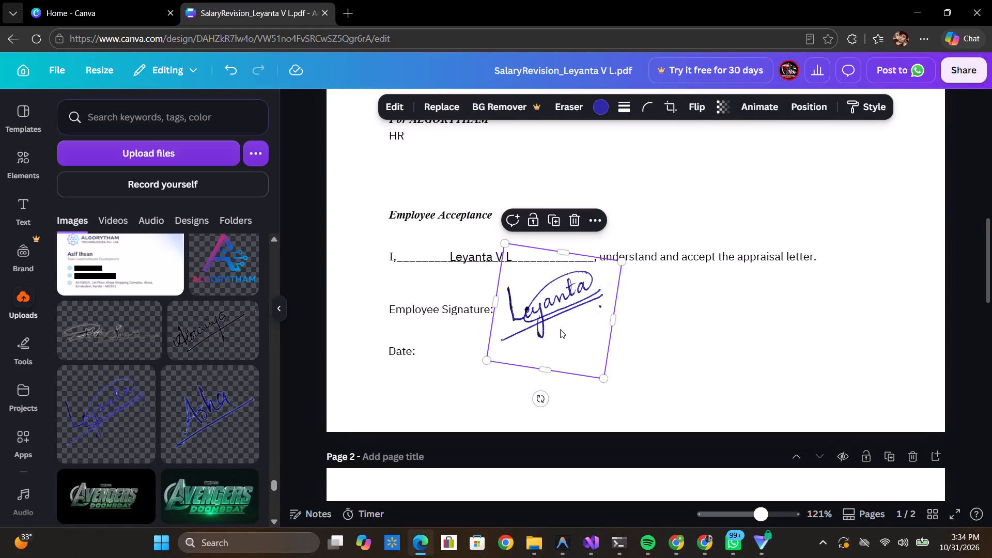
left_click_drag(560, 329, 554, 333)
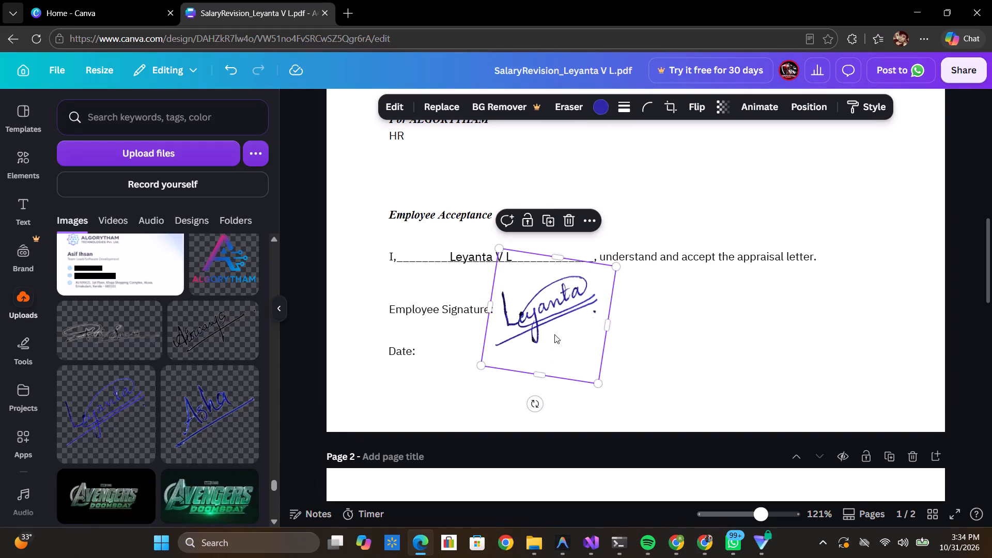
left_click(717, 366)
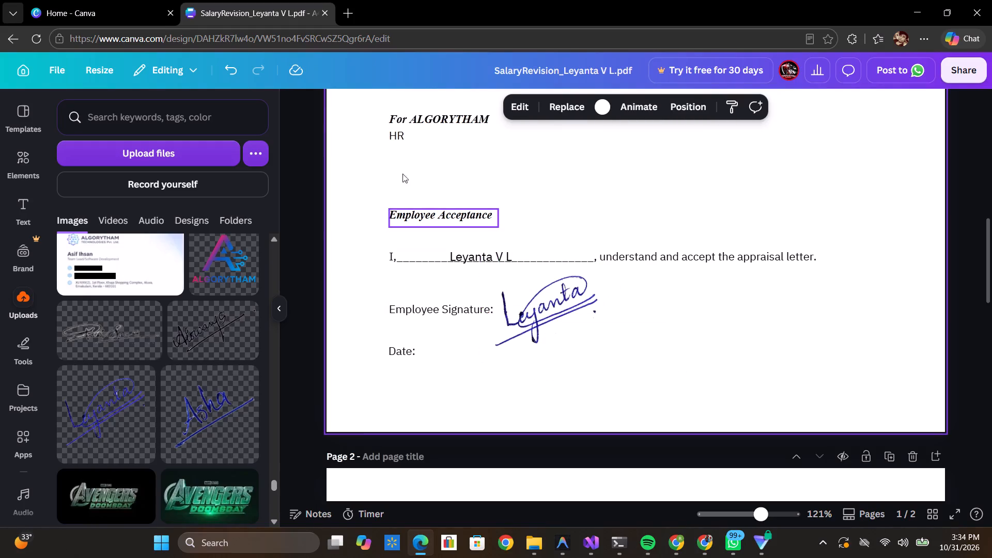
Set the line spacing of the "For ALGORYTHAM / HR" text block to 2.35.
left_click(409, 139)
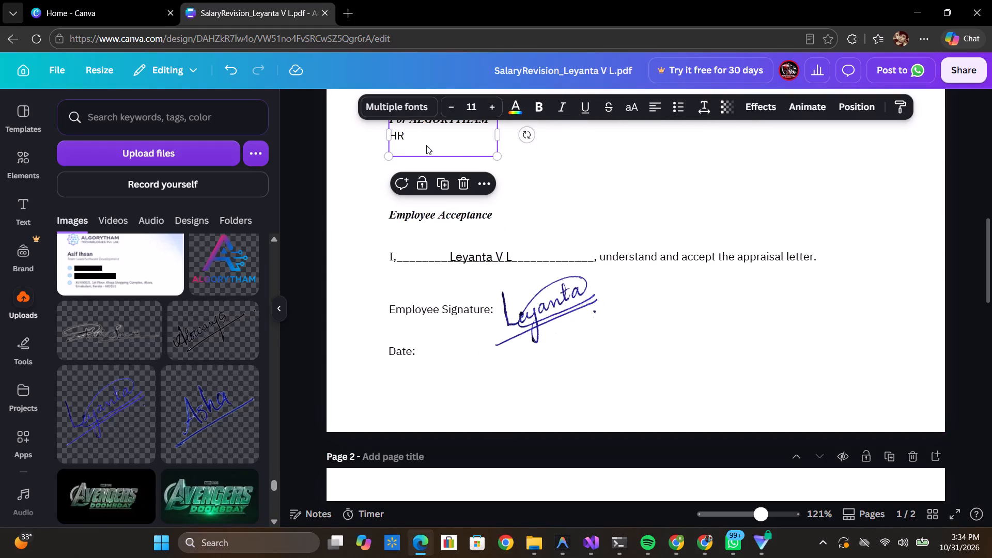
left_click(703, 107)
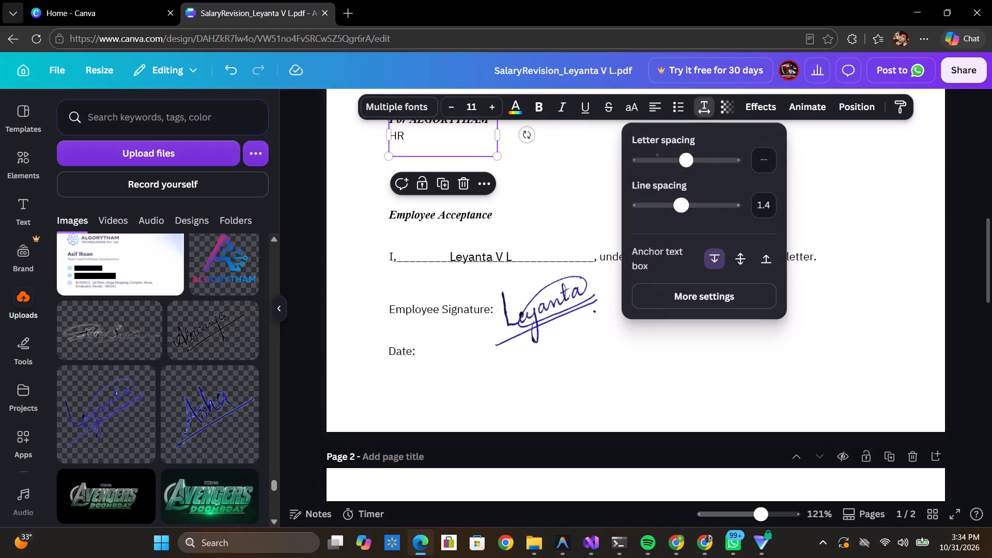
left_click_drag(684, 205, 728, 212)
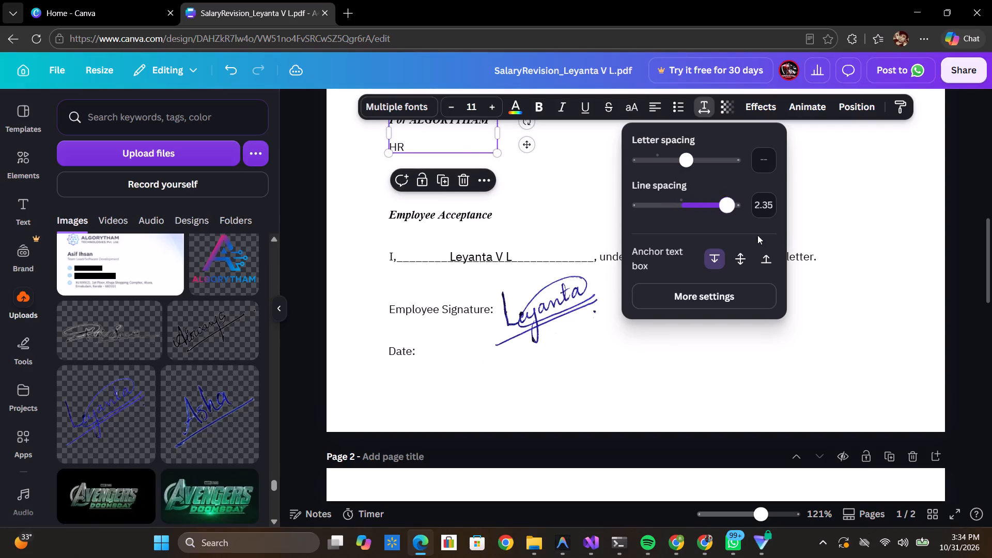
left_click(876, 239)
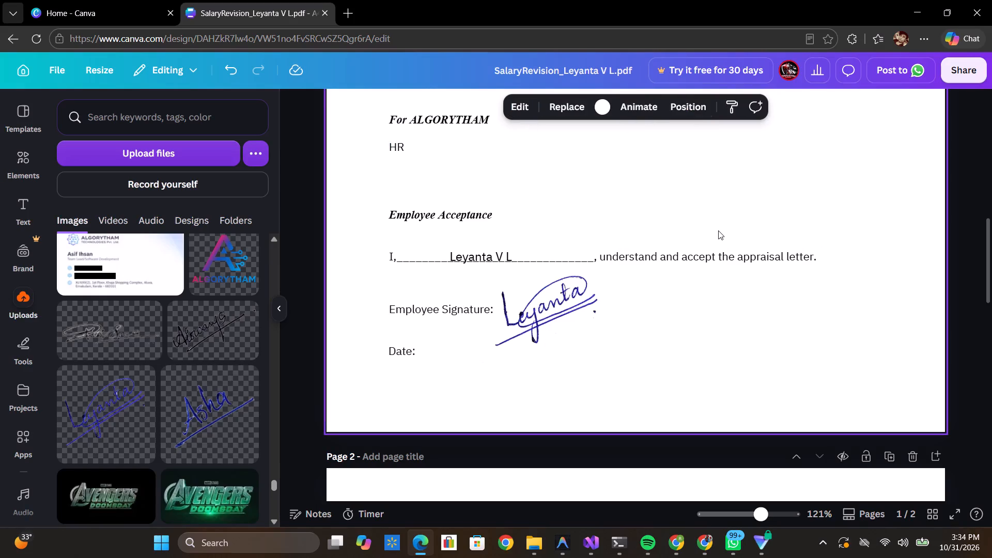
Duplicate the employee-name text box and place the copy right after the "Date:" label, level with its text.
left_click(486, 253)
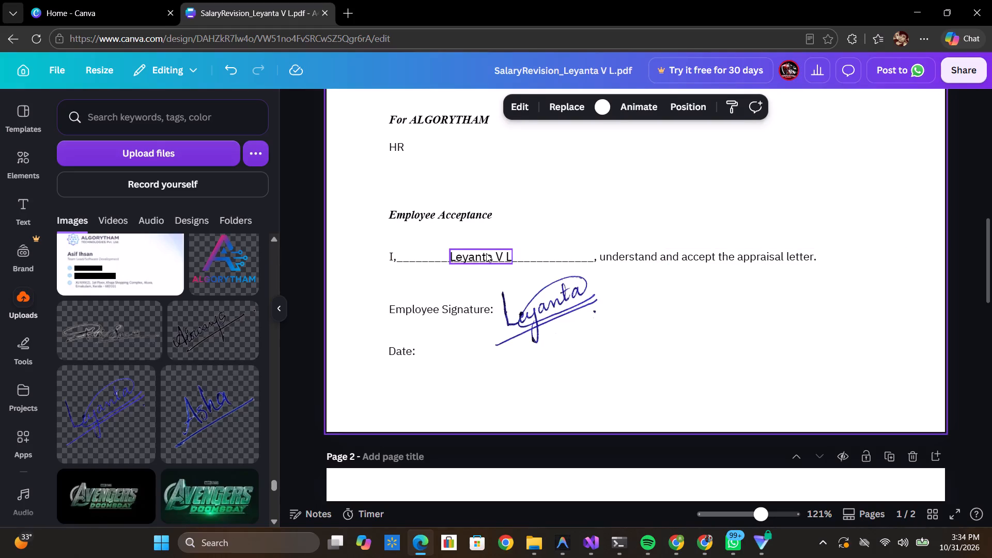
left_click(481, 222)
left_click_drag(505, 305, 506, 324)
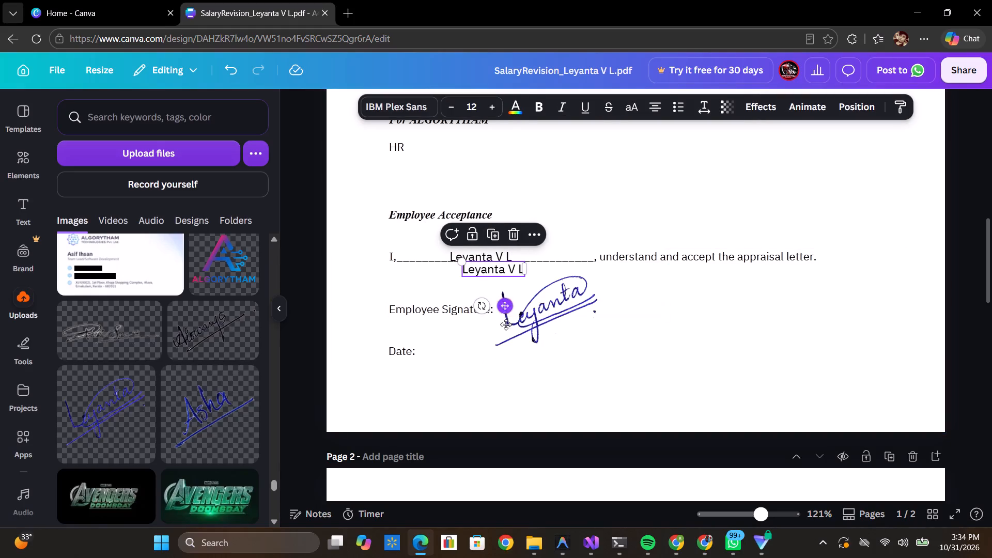
left_click_drag(506, 324, 469, 385)
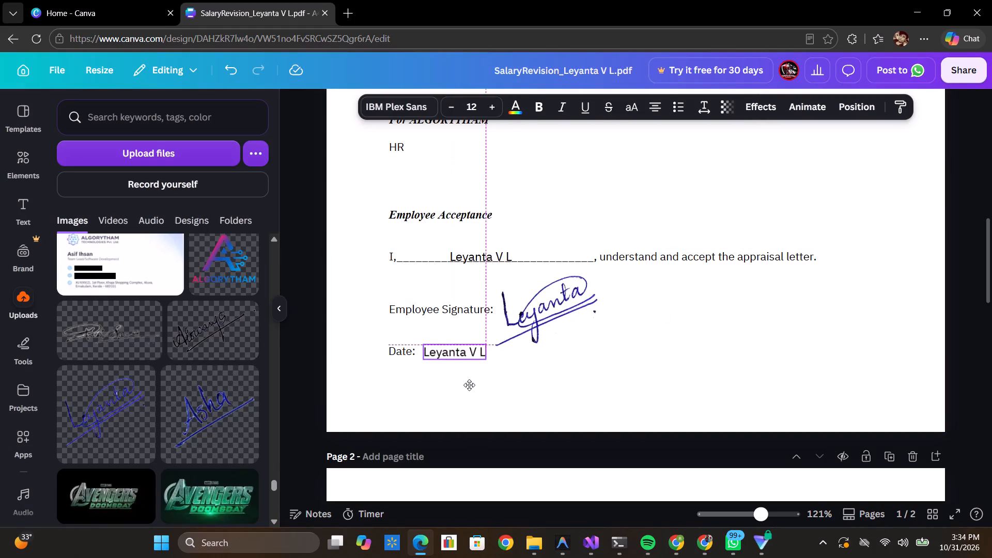
left_click_drag(469, 385, 466, 387)
Replace the copied name beside the page 1 "Date:" label with 31/10/2026.
left_click(458, 348)
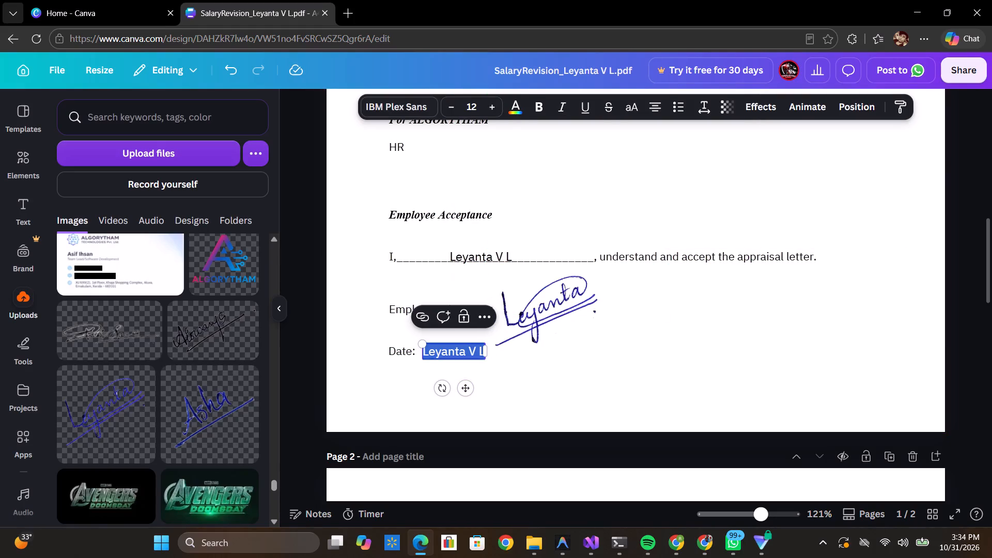
type("31/10/2026")
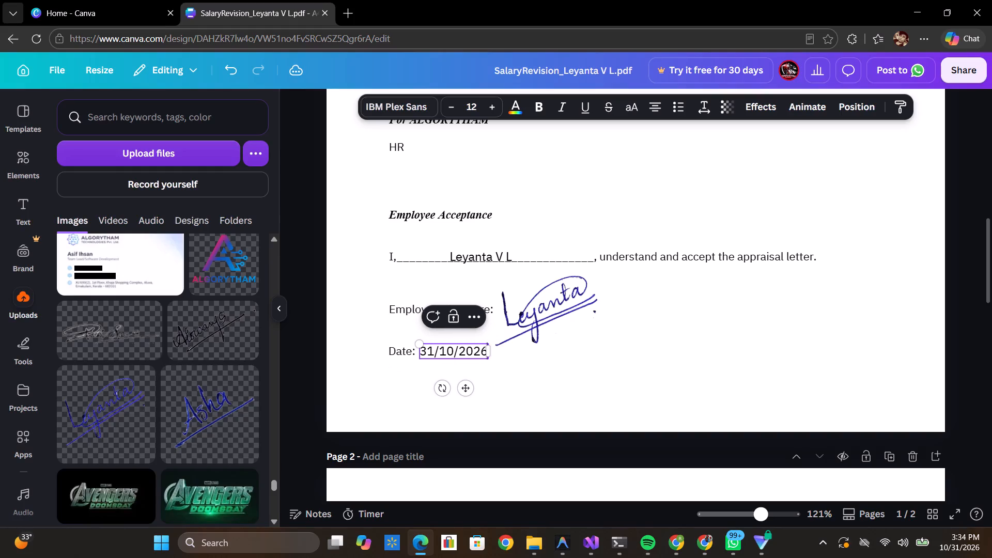
left_click(702, 366)
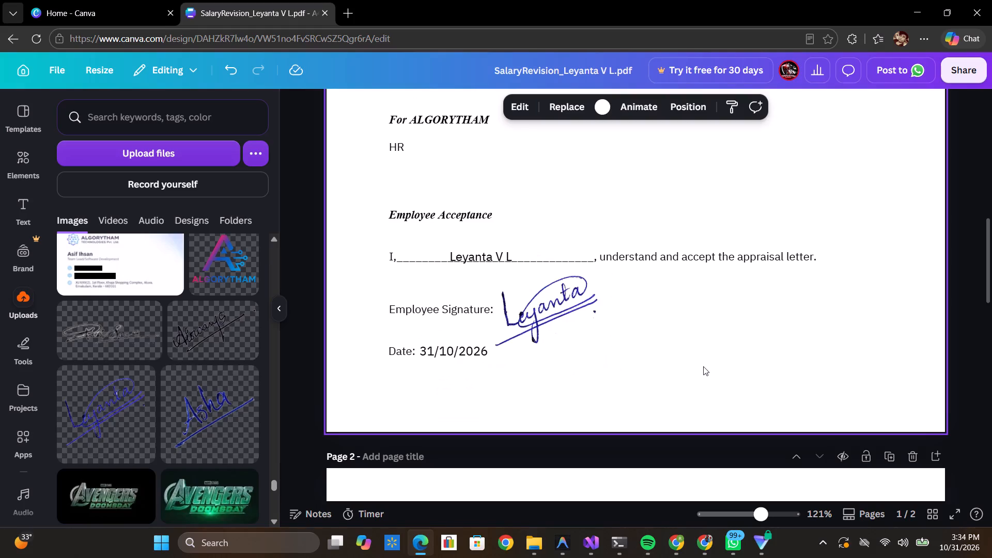
Copy the signature image beside the "Employee Signature:" label on page 1.
left_click(580, 309)
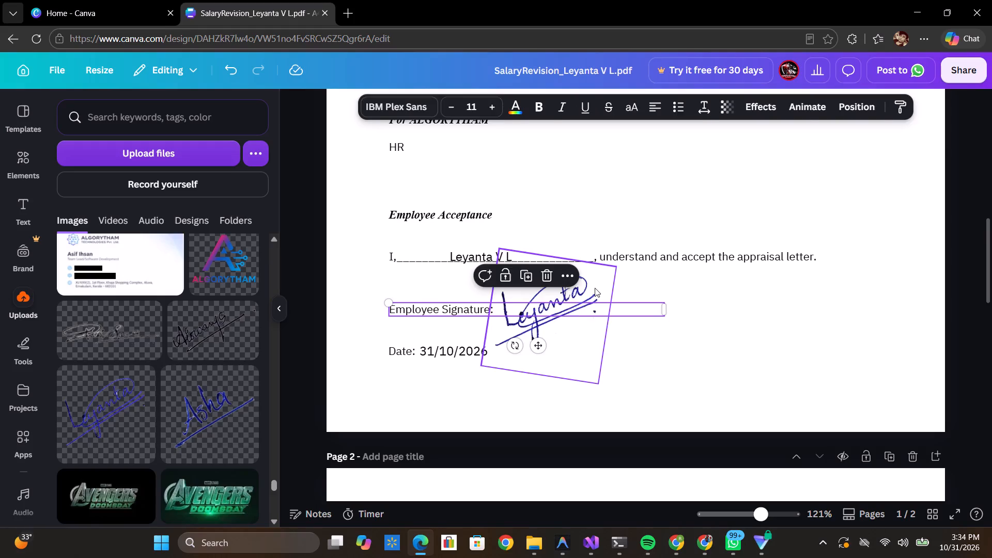
left_click(595, 288)
key("ctrl+c")
Nudge the Yearly text column on page 2 down so its amounts from Basic Salary to Gross Salary sit in their rows.
scroll(616, 318, "down", 7)
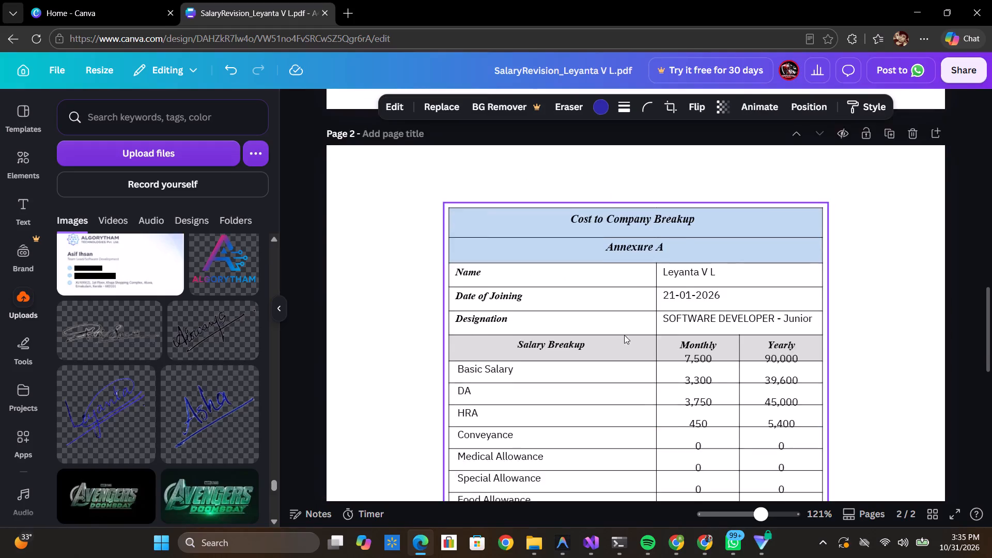
scroll(624, 335, "down", 3)
scroll(626, 342, "up", 2)
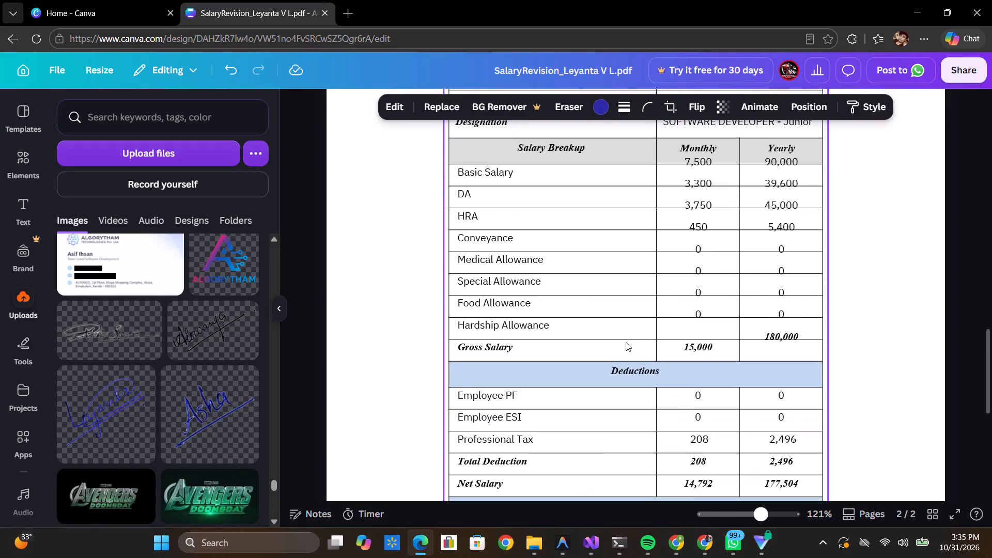
left_click(785, 338)
key("Down")
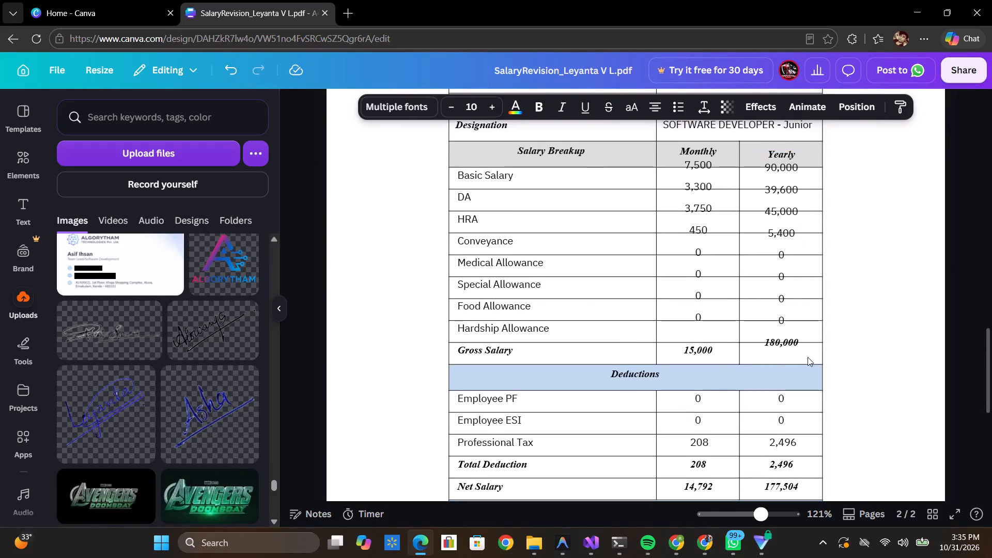
key("Down")
key("Down")
left_click(897, 322)
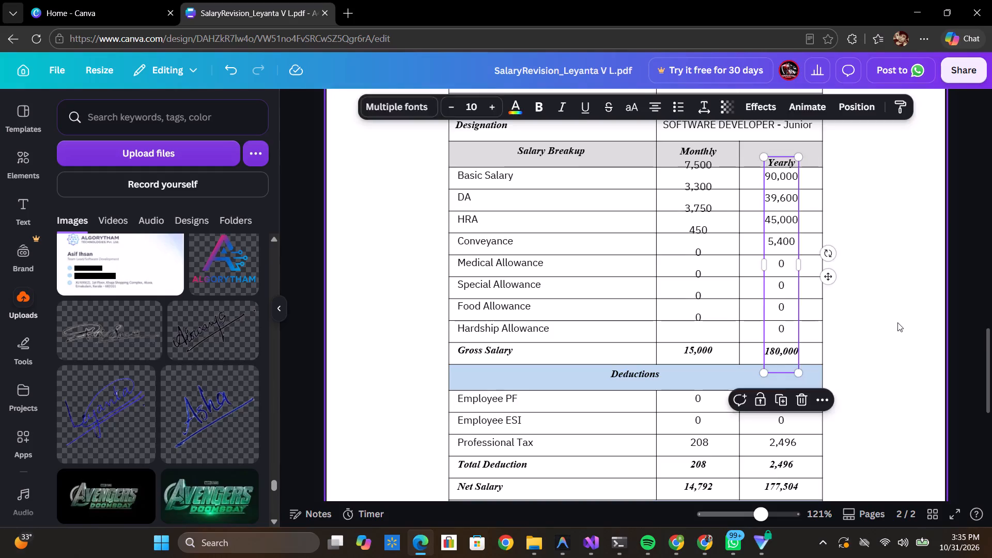
Nudge the Monthly text column down so its salary breakup amounts sit in their rows, level with the Yearly amounts.
left_click(702, 263)
key("Down")
key("Down")
key("Down")
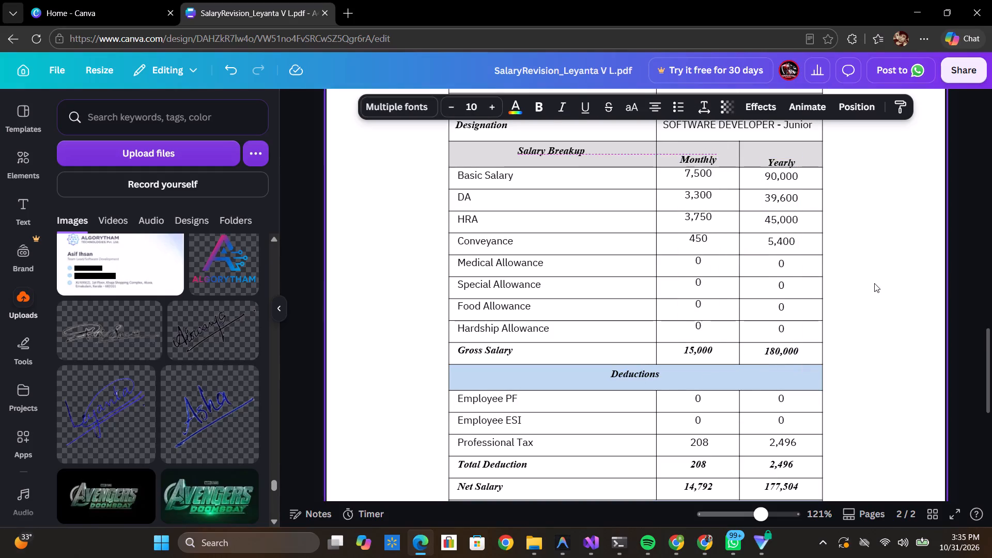
key("Down")
left_click(909, 298)
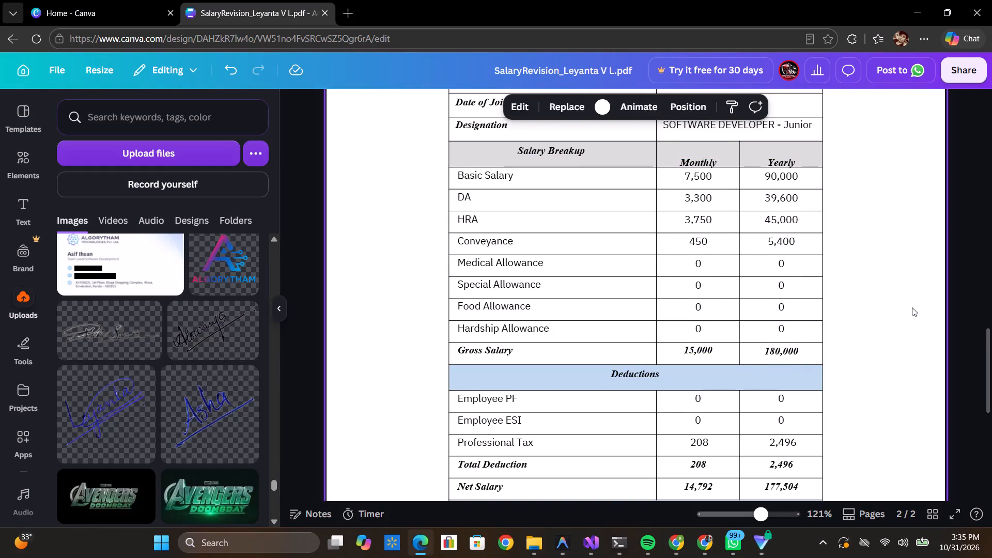
Nudge the "Salary Breakup" heading slightly down within its grey header cell.
scroll(912, 307, "up", 2)
scroll(890, 321, "down", 1)
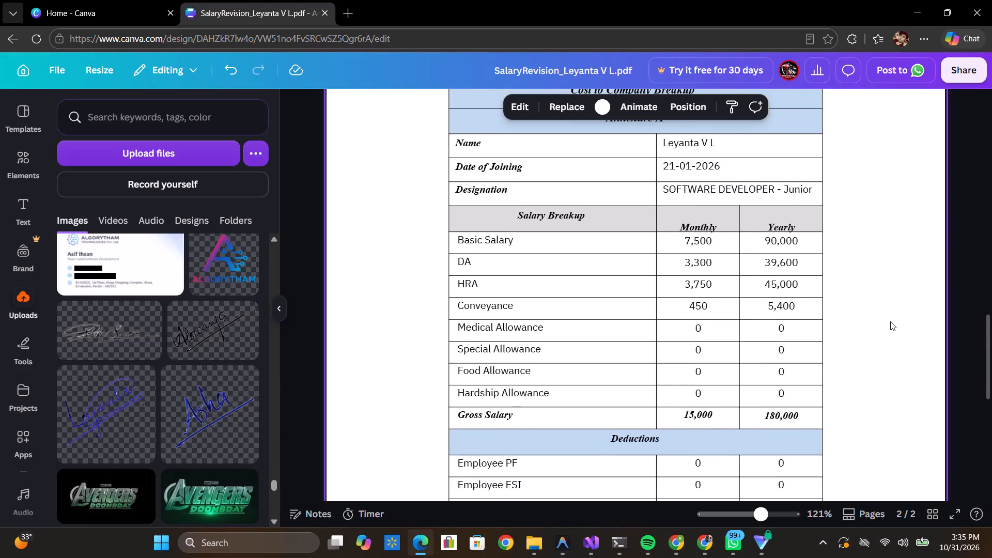
left_click(530, 222)
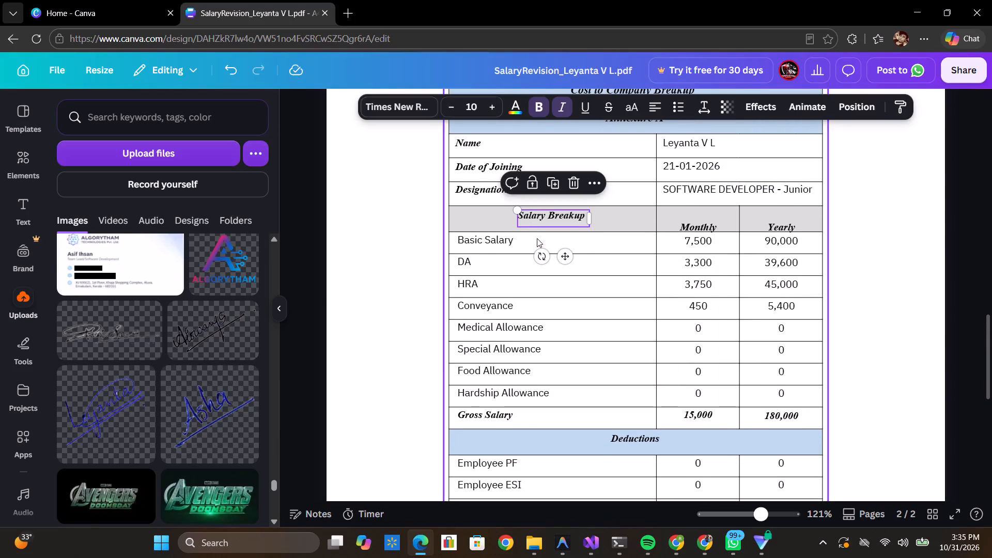
key("Down")
Nudge the yearly and monthly amounts for Total Deduction and Net Salary slightly down within their rows.
scroll(909, 389, "down", 3)
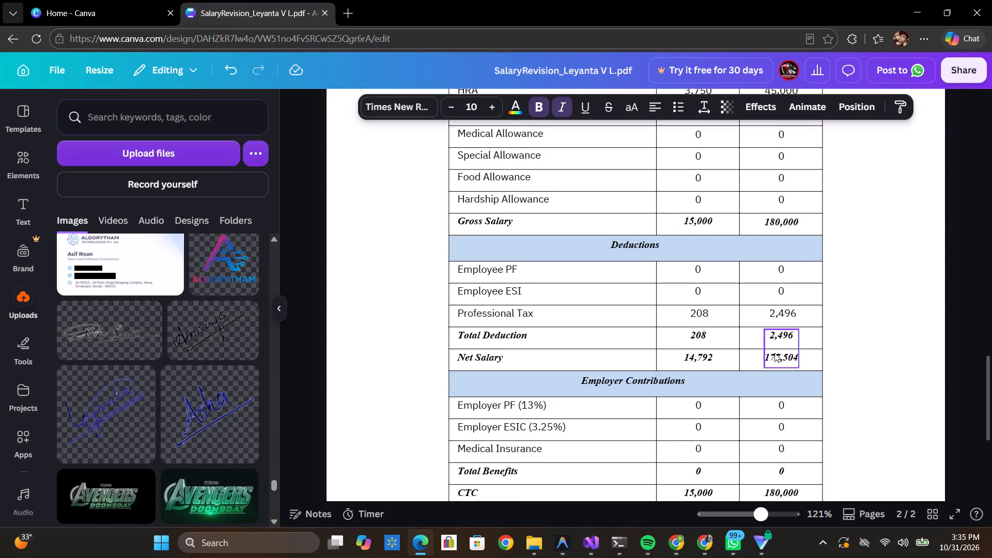
left_click(774, 353)
key("Down")
left_click(707, 344)
key("Down")
Nudge the "Employee Acceptance" text block below the page 2 table slightly down.
scroll(891, 385, "down", 2)
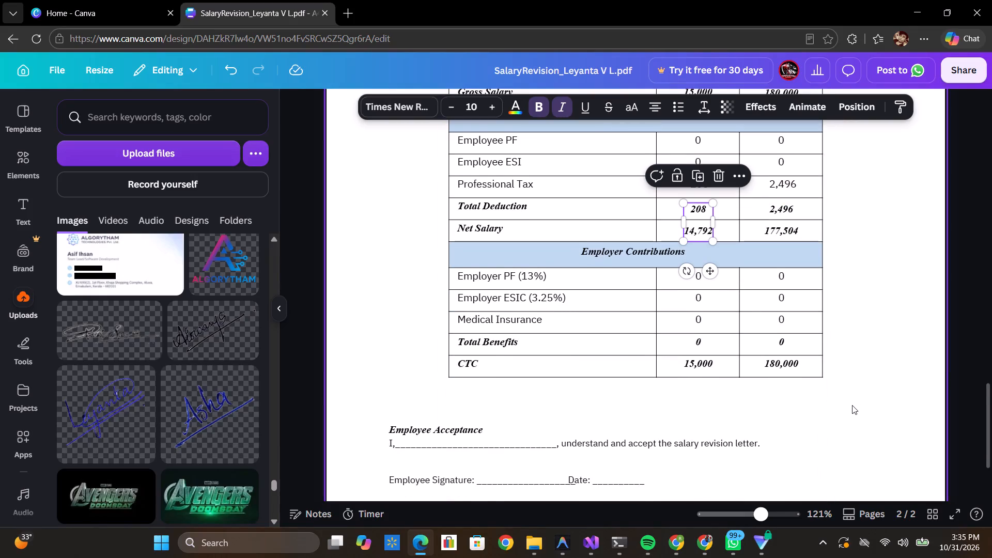
scroll(852, 405, "down", 1)
left_click(510, 392)
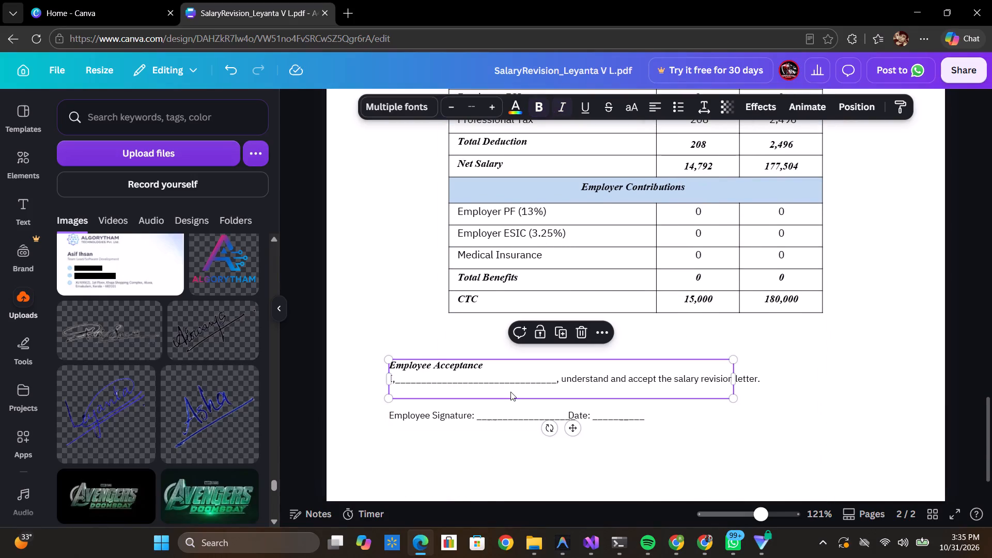
key("Down")
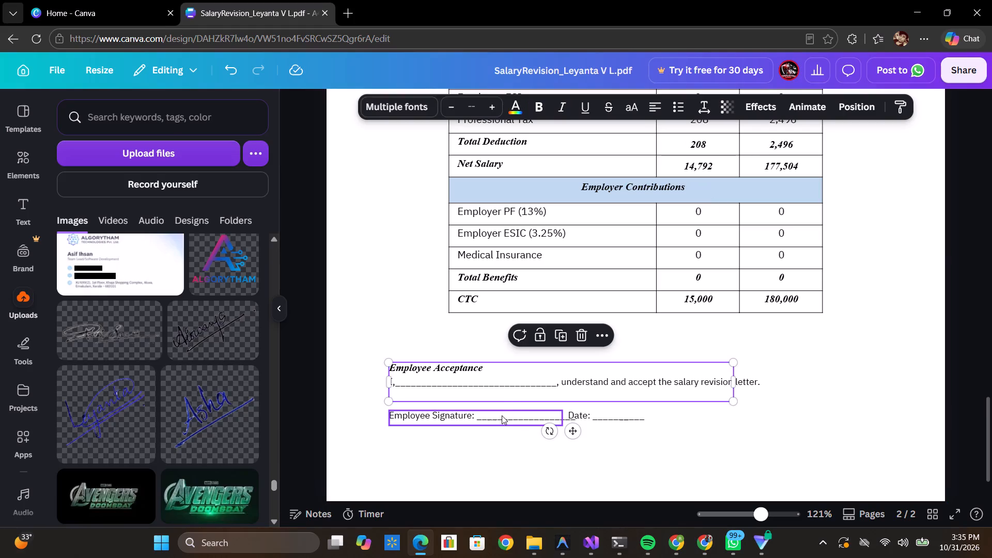
left_click(502, 415)
left_click(689, 425)
Move the page 2 "Date:" line below the "Employee Signature:" line, aligned with its left edge.
left_click(579, 420)
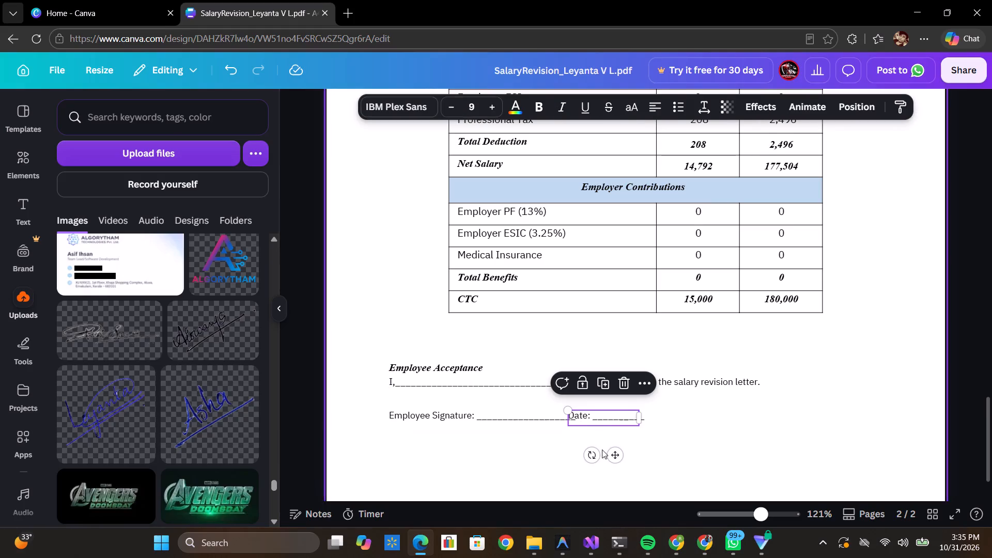
left_click_drag(614, 456, 439, 505)
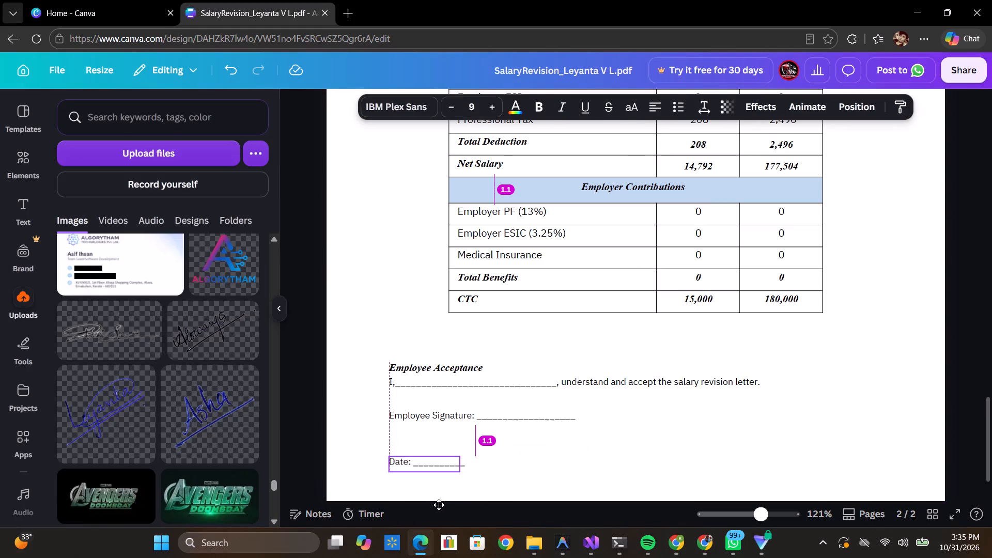
left_click_drag(439, 505, 438, 505)
left_click(614, 466)
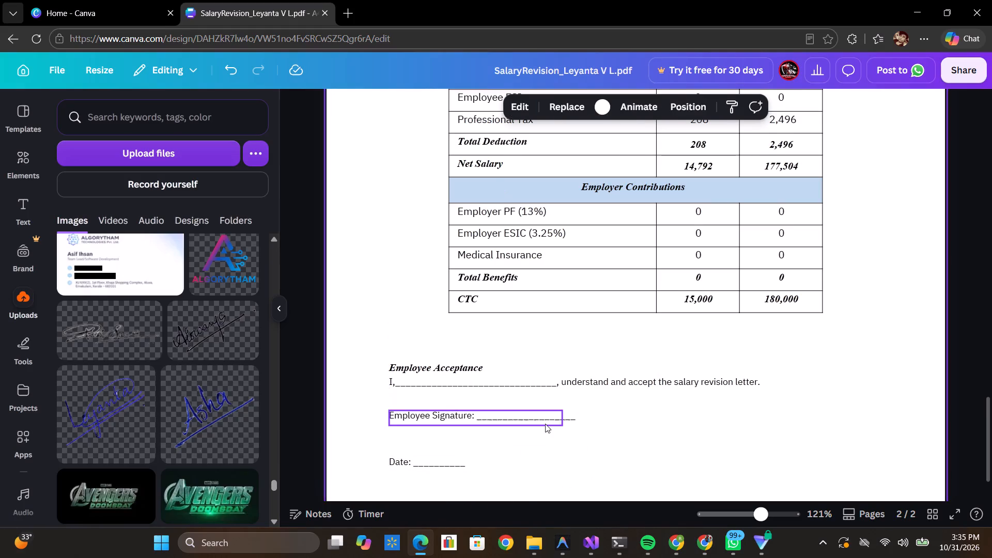
Widen the page 2 "Employee Signature:" text box and delete the underscore blank after the label.
left_click(545, 424)
left_click_drag(564, 419, 597, 421)
left_click(574, 416)
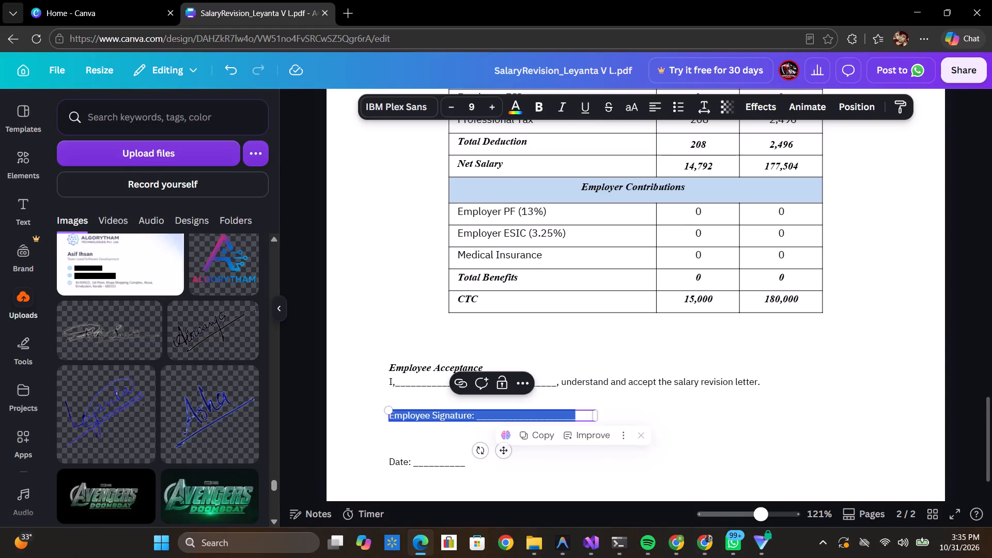
left_click(577, 417)
key("BackSpace")
key("BackSpace")
key("BackSpace")
key("BackSpace")
key("BackSpace")
key("BackSpace")
key("BackSpace")
key("BackSpace")
key("BackSpace")
key("BackSpace")
key("BackSpace")
key("BackSpace")
key("BackSpace")
key("BackSpace")
key("BackSpace")
key("BackSpace")
key("BackSpace")
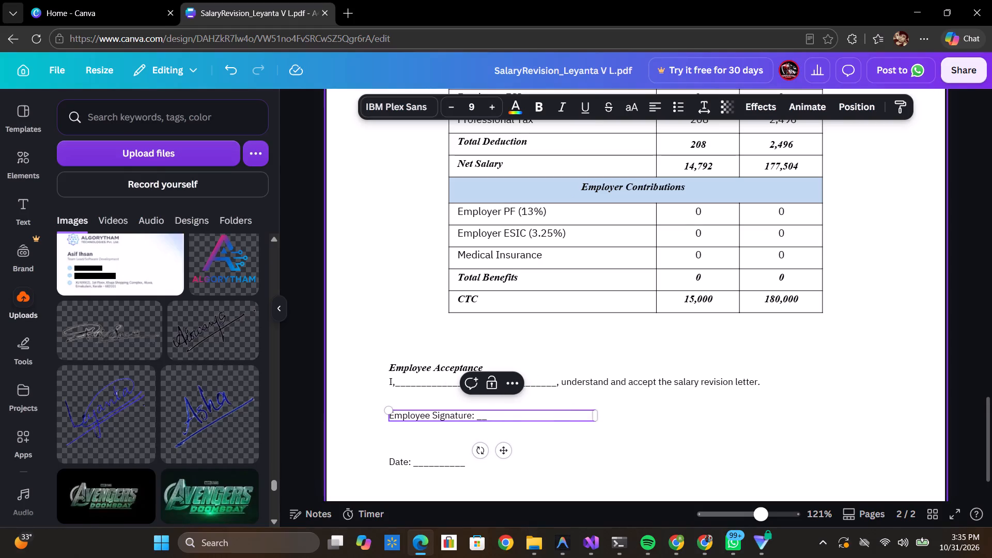
key("BackSpace")
key("BackSpace")
left_click(620, 460)
Widen the page 2 "Date:" text box and delete the underscore blank after the label.
left_click(463, 466)
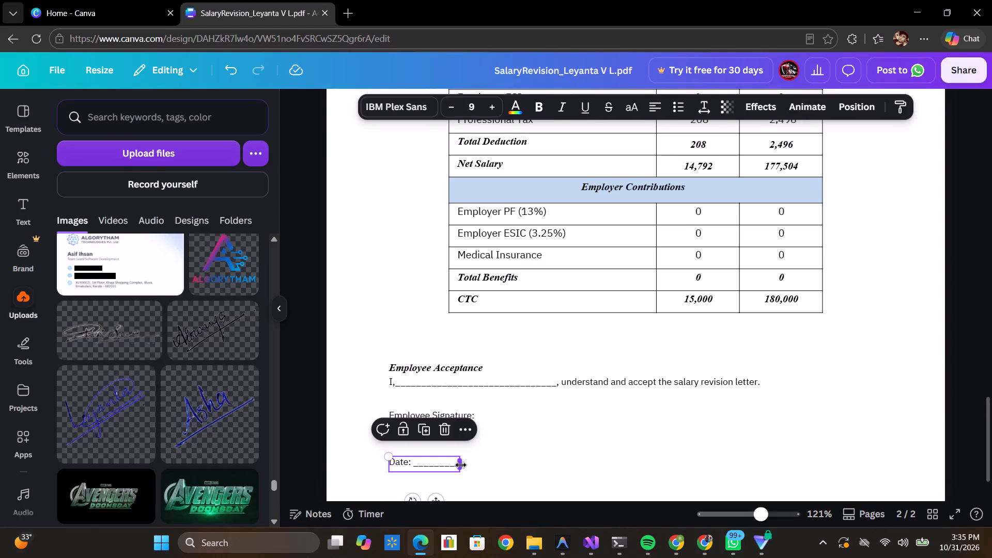
left_click_drag(459, 465, 500, 462)
left_click(472, 460)
left_click(472, 460)
key("BackSpace")
key("BackSpace")
key("BackSpace")
key("BackSpace")
key("BackSpace")
key("BackSpace")
key("BackSpace")
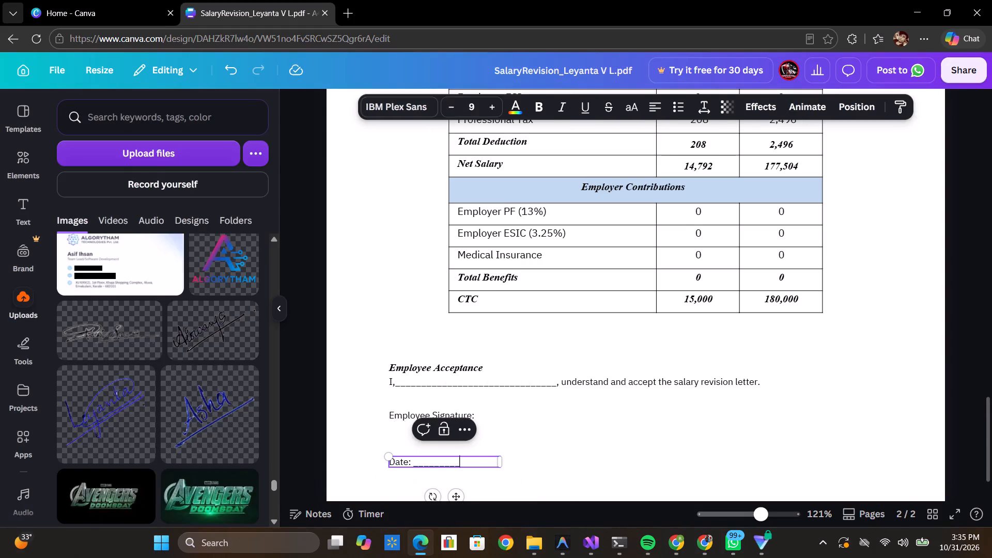
key("BackSpace")
key("BackSpace")
key("BackSpace")
left_click(581, 441)
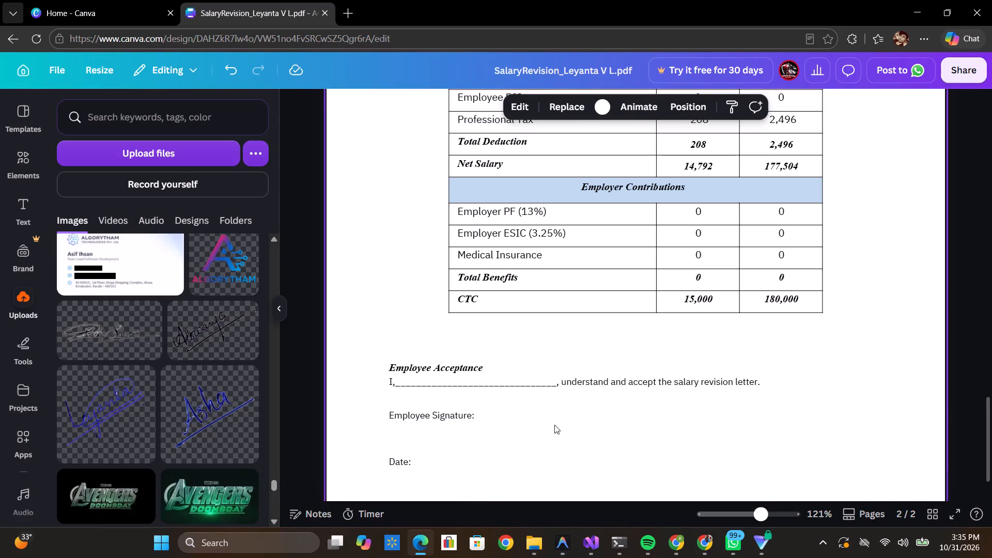
Slightly increase the line spacing of the page 2 "Employee Acceptance" block and widen its box to contain the full statement.
left_click(537, 377)
left_click(703, 115)
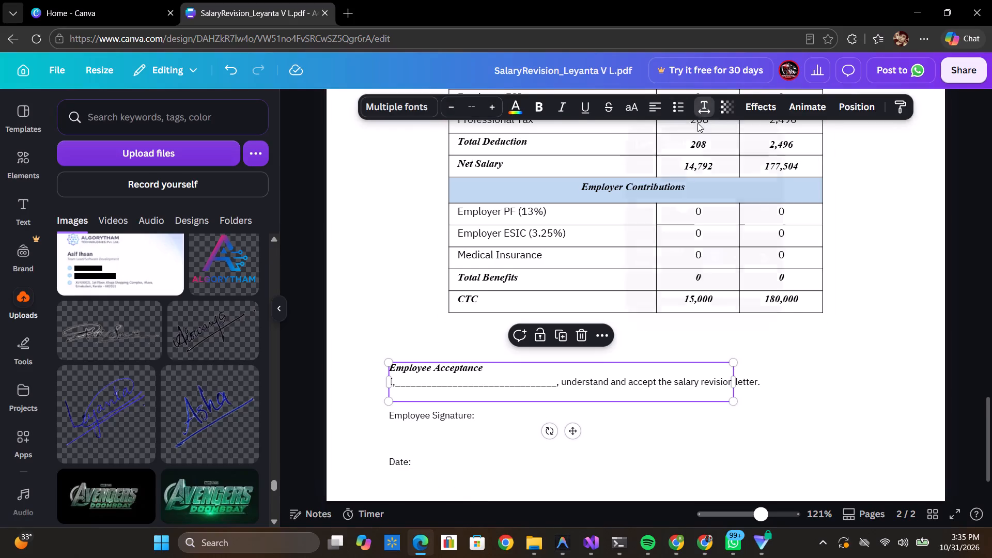
left_click_drag(680, 207, 702, 210)
left_click_drag(735, 386, 767, 385)
left_click(809, 419)
Nudge the "Employee Signature:" label down to sit about midway between the acceptance statement and "Date:".
left_click(444, 417)
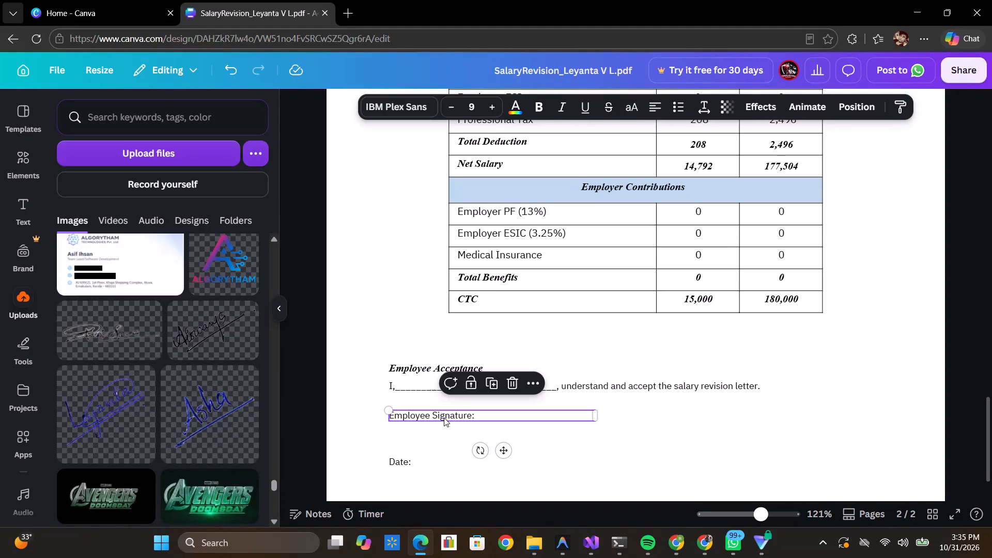
key("Down")
key("Down")
key("Down")
left_click(784, 440)
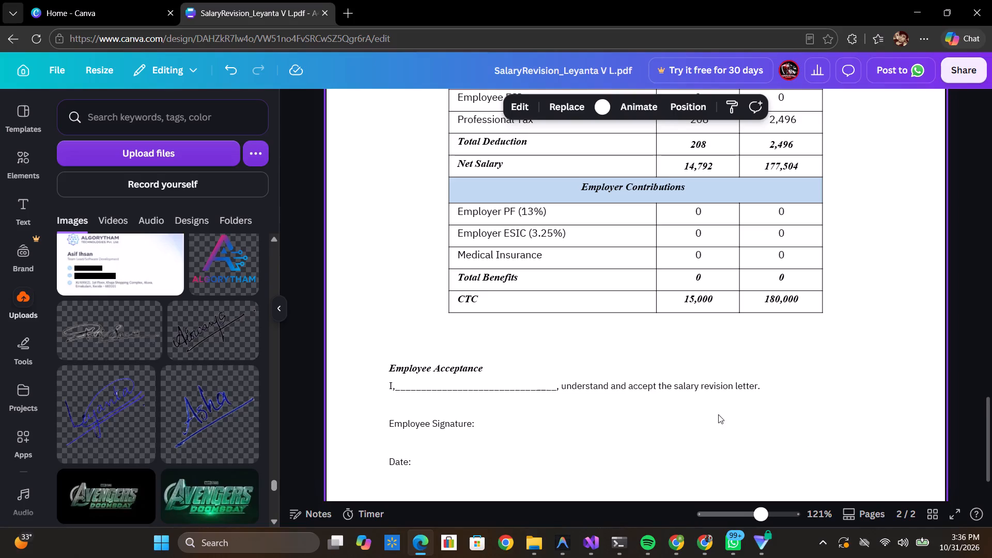
Increase the line spacing of the page 2 "Employee Acceptance" block further to separate the heading from the statement.
left_click(427, 373)
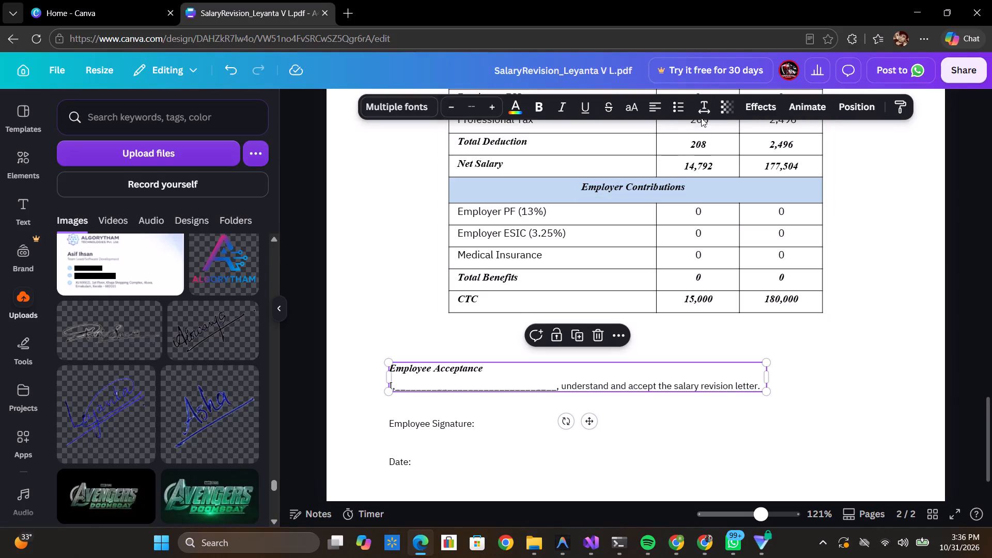
left_click(702, 106)
left_click_drag(705, 205, 734, 211)
left_click(880, 352)
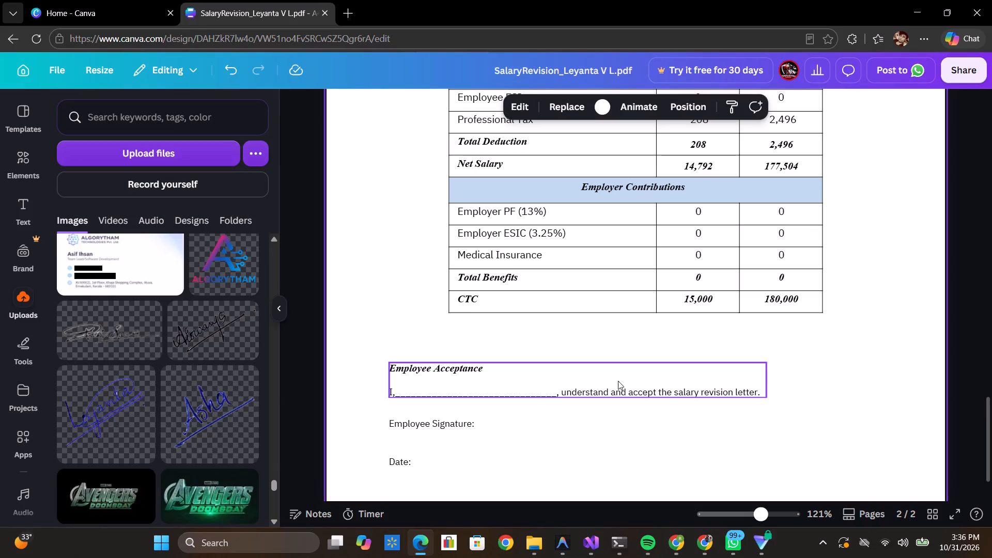
Nudge the Employee Acceptance block, "Employee Signature:" and "Date:" text boxes up together.
left_click_drag(367, 347, 491, 471)
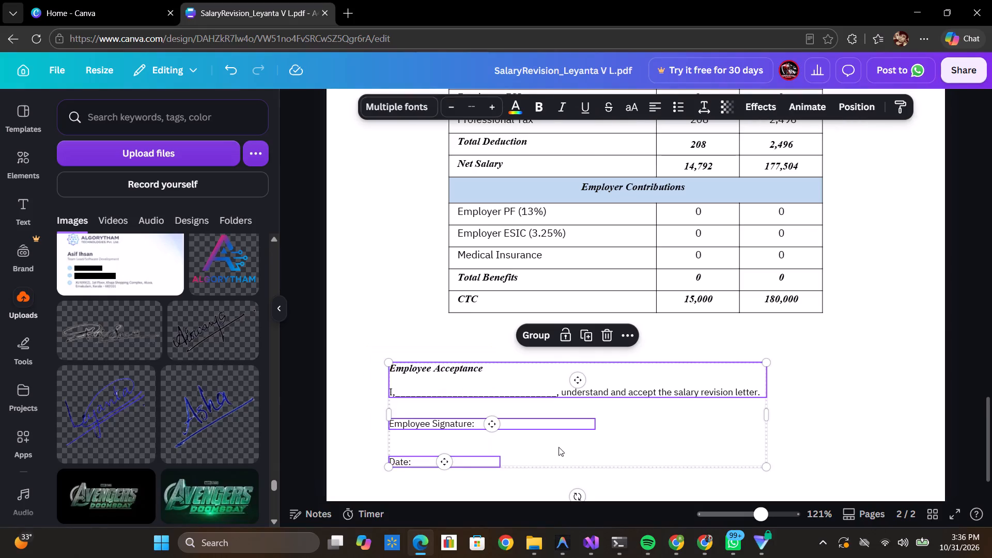
key("Up")
key("Up")
key("Up")
left_click(768, 438)
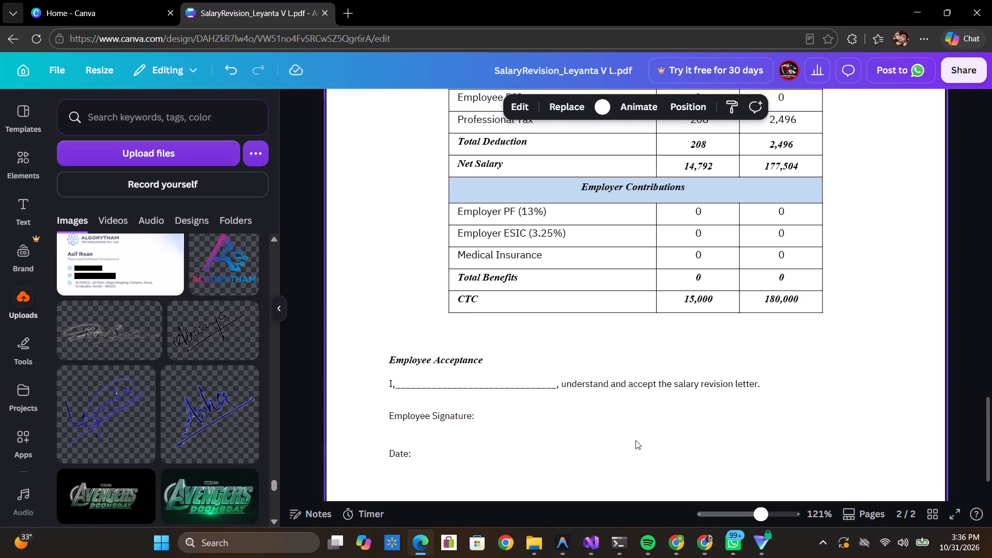
Paste the copied signature on page 2, shrink it slightly, and position it just after the "Employee Signature:" label.
key("ctrl+v")
left_click(724, 402)
left_click_drag(550, 388, 529, 423)
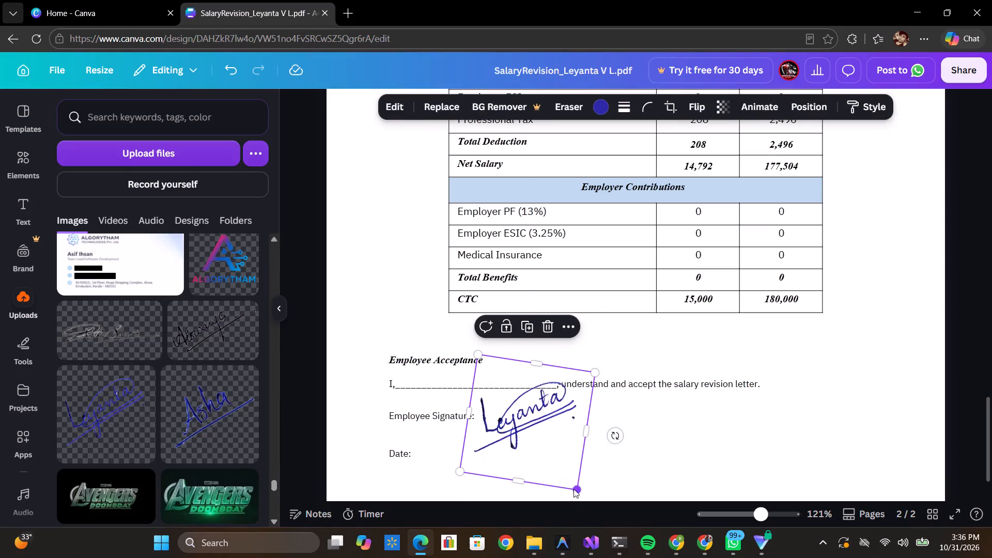
left_click_drag(577, 489, 561, 475)
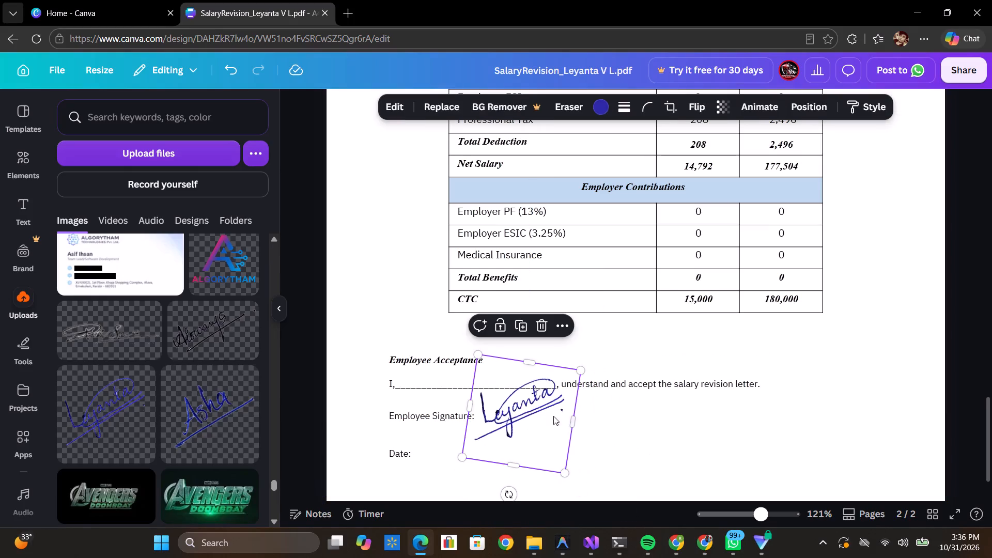
left_click_drag(530, 411, 539, 425)
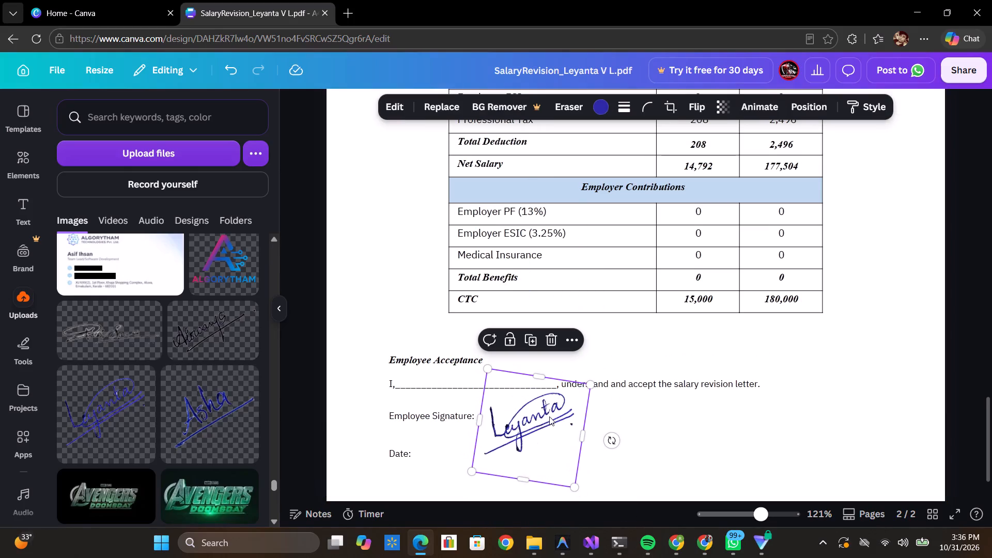
left_click(706, 419)
scroll(590, 378, "up", 5)
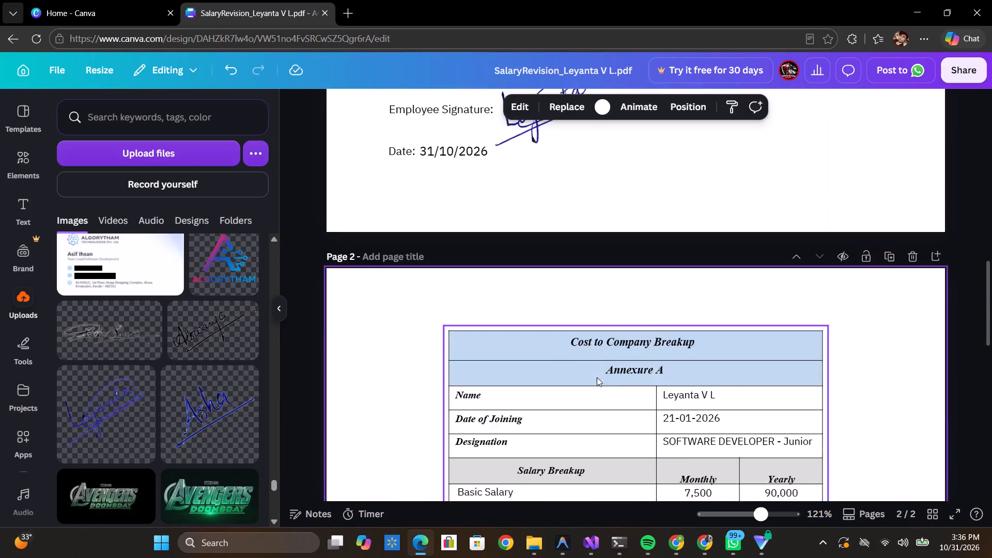
Copy the employee name from page 1 and place it on the blank line of page 2's acceptance statement.
scroll(597, 377, "up", 3)
left_click(471, 260)
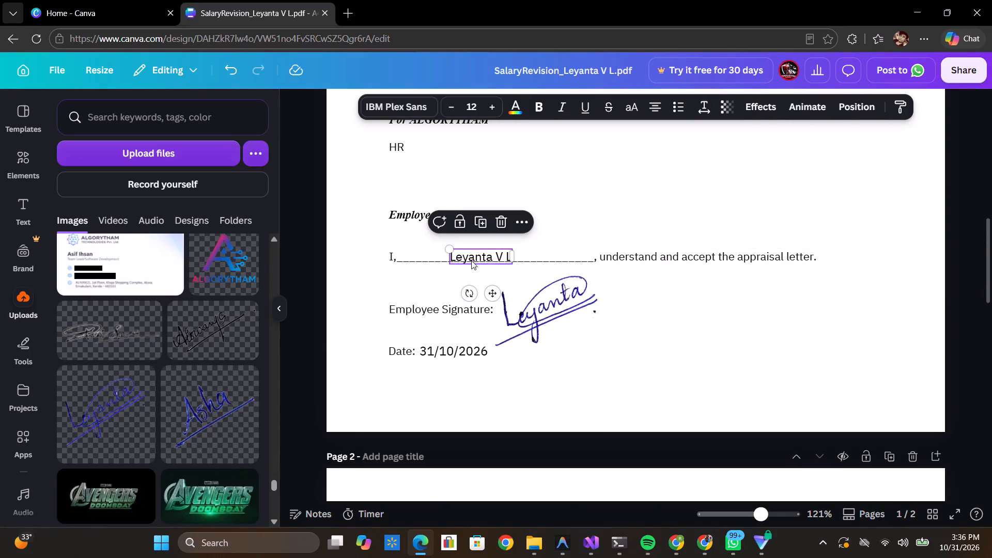
key("ctrl+c")
scroll(489, 317, "down", 14)
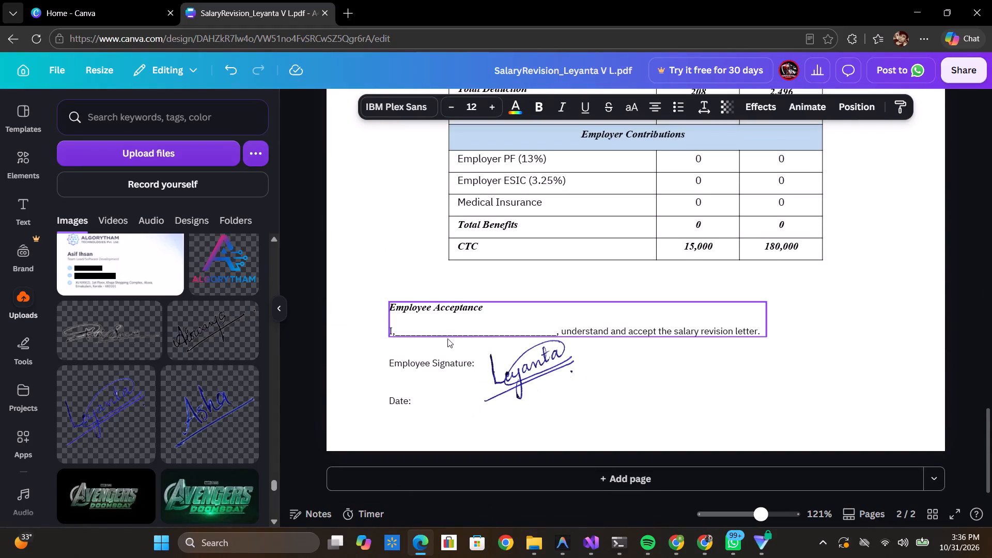
key("ctrl+v")
left_click_drag(492, 309, 485, 333)
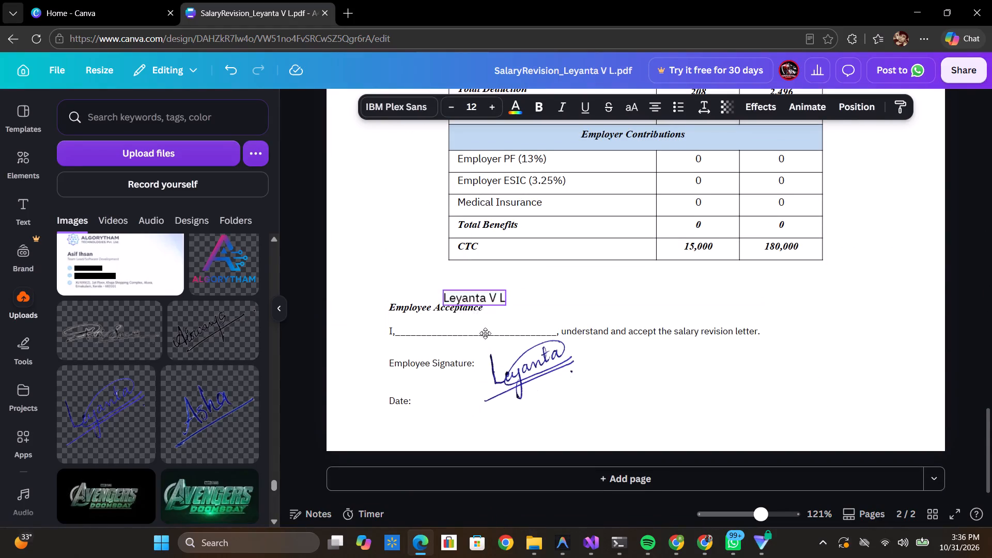
left_click_drag(485, 333, 481, 363)
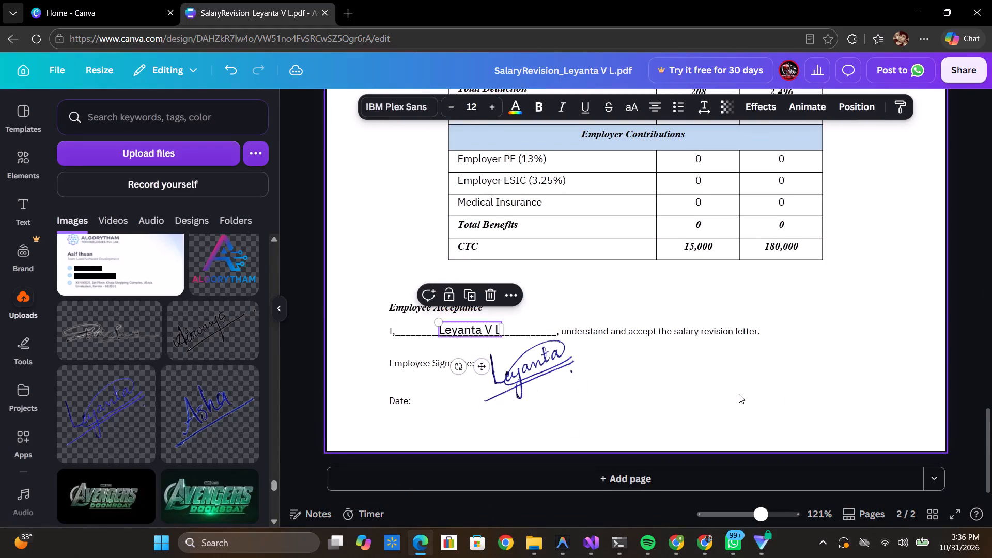
left_click(739, 394)
Copy the date 31/10/2026 from page 1 and place it just after the "Date:" label on page 2.
scroll(570, 326, "up", 8)
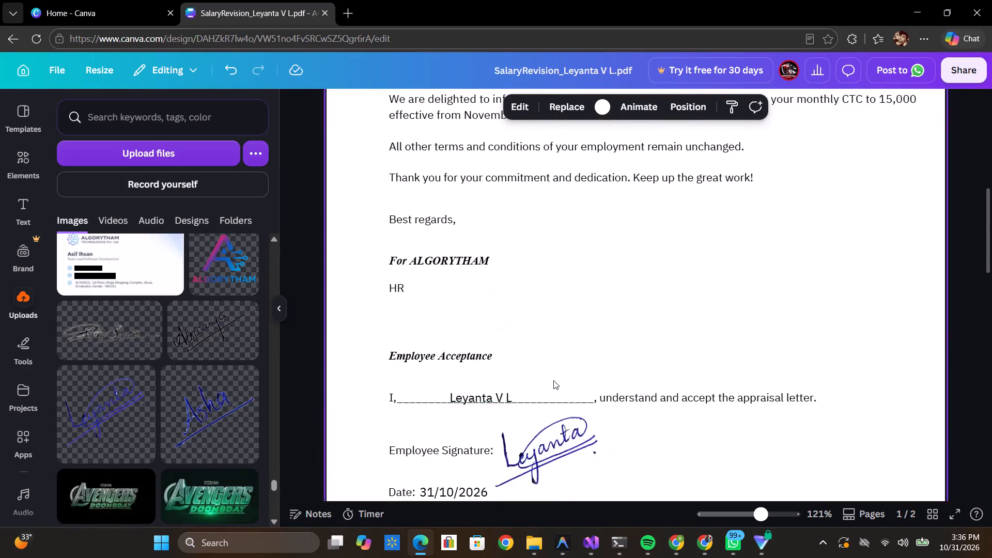
scroll(553, 380, "down", 3)
left_click(440, 305)
key("ctrl+c")
scroll(497, 329, "down", 4)
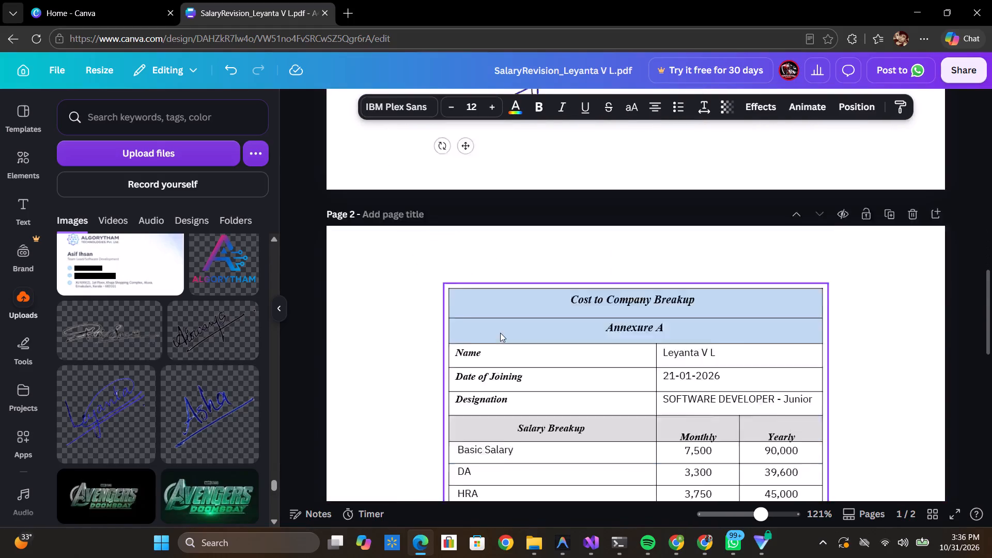
scroll(500, 333, "down", 1)
scroll(357, 354, "down", 2)
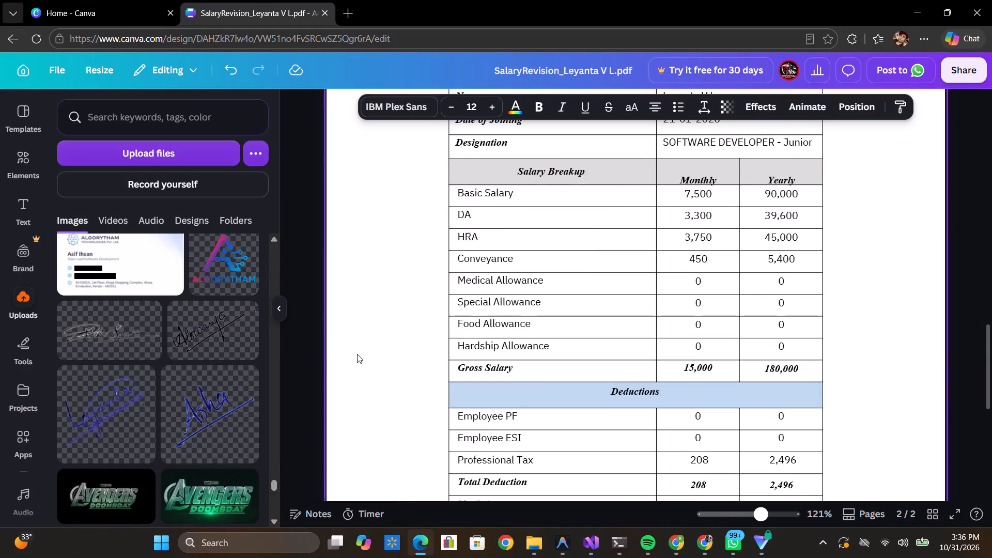
scroll(357, 354, "down", 1)
scroll(357, 354, "up", 1)
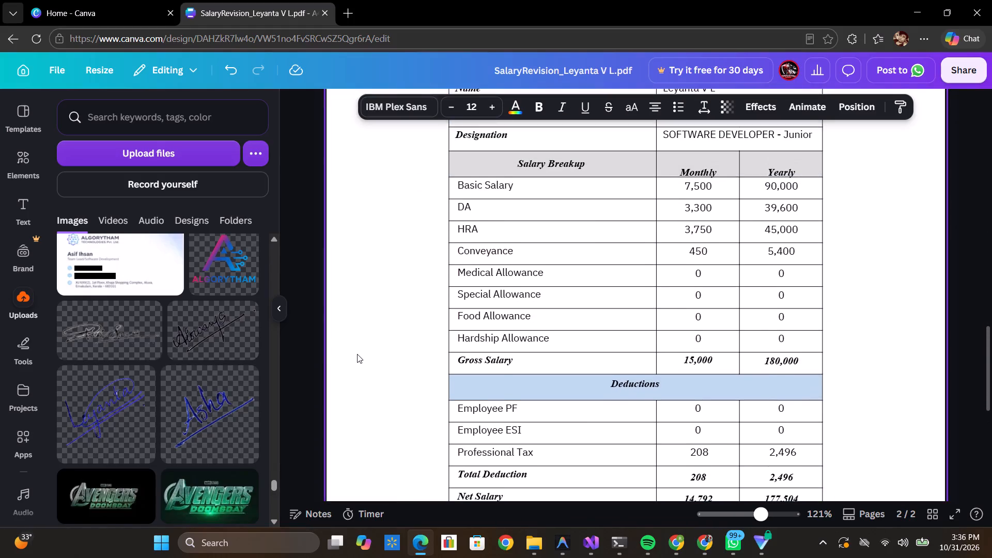
scroll(357, 354, "down", 2)
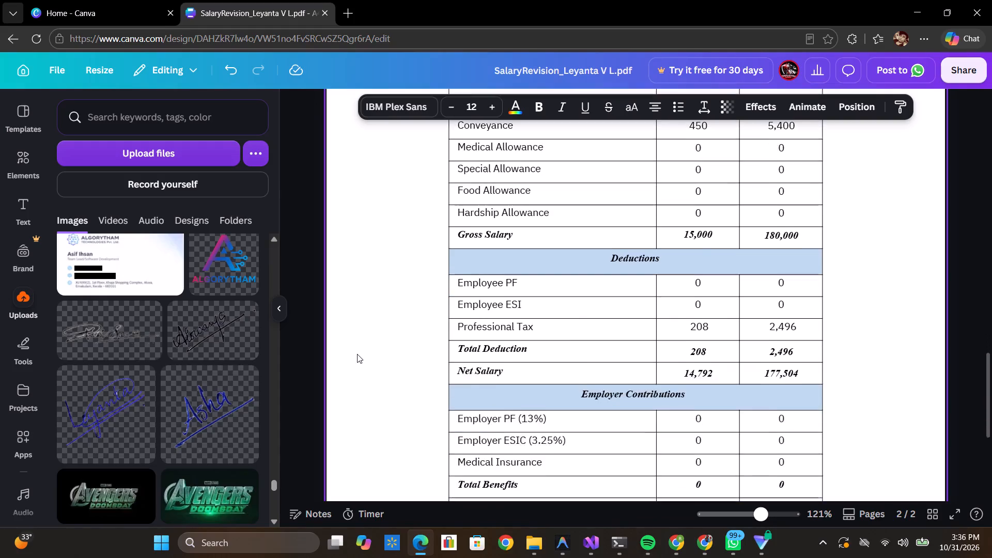
scroll(357, 354, "down", 4)
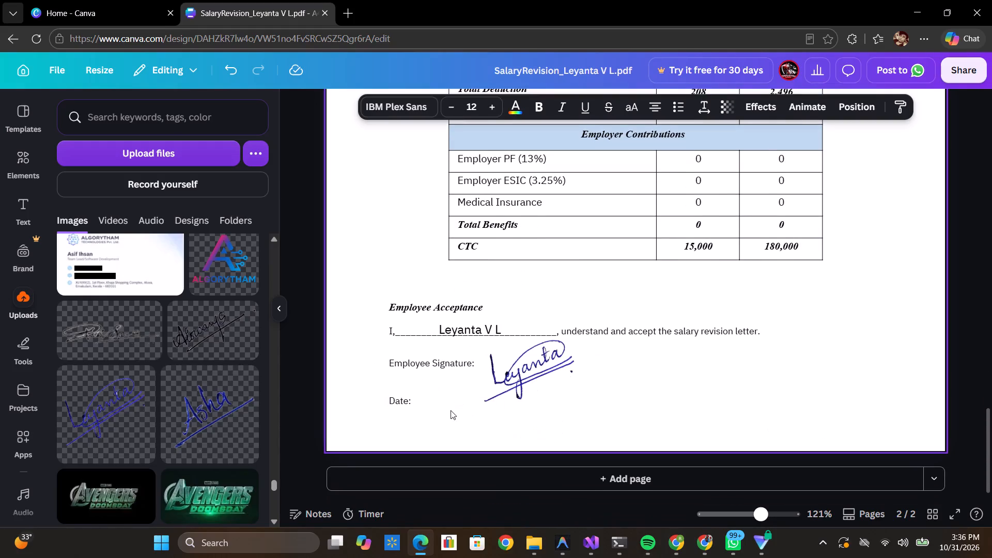
key("ctrl+v")
left_click_drag(467, 409, 463, 440)
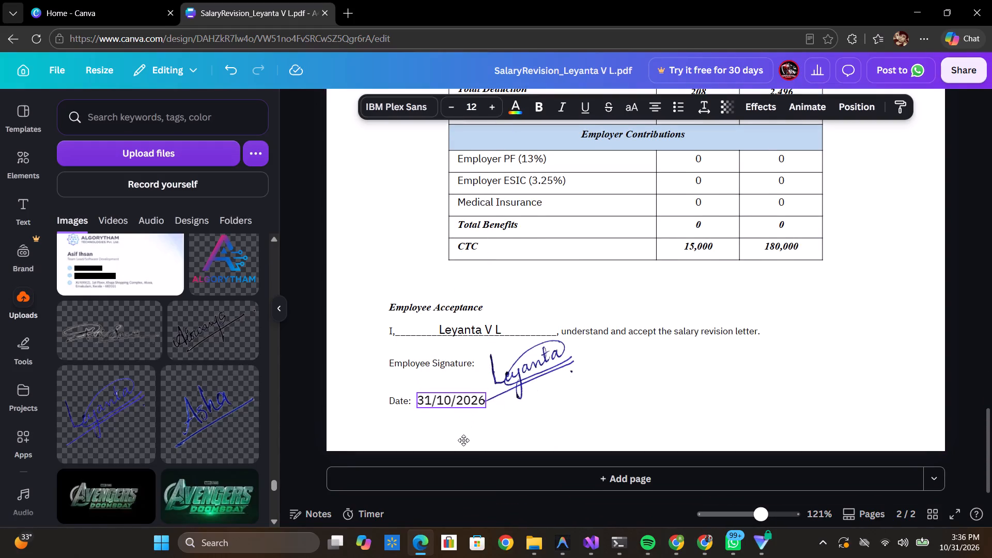
left_click_drag(463, 440, 461, 440)
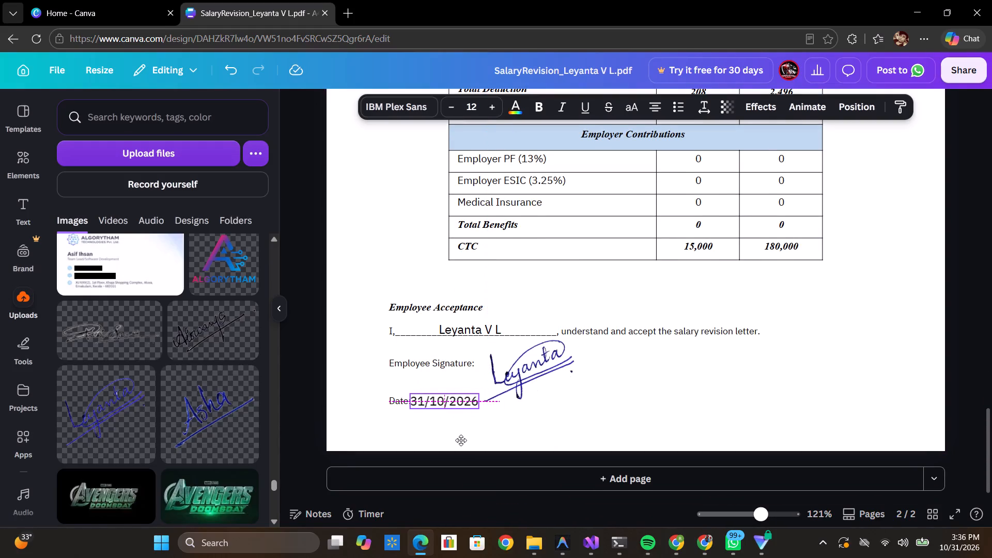
left_click_drag(461, 440, 463, 440)
left_click(649, 402)
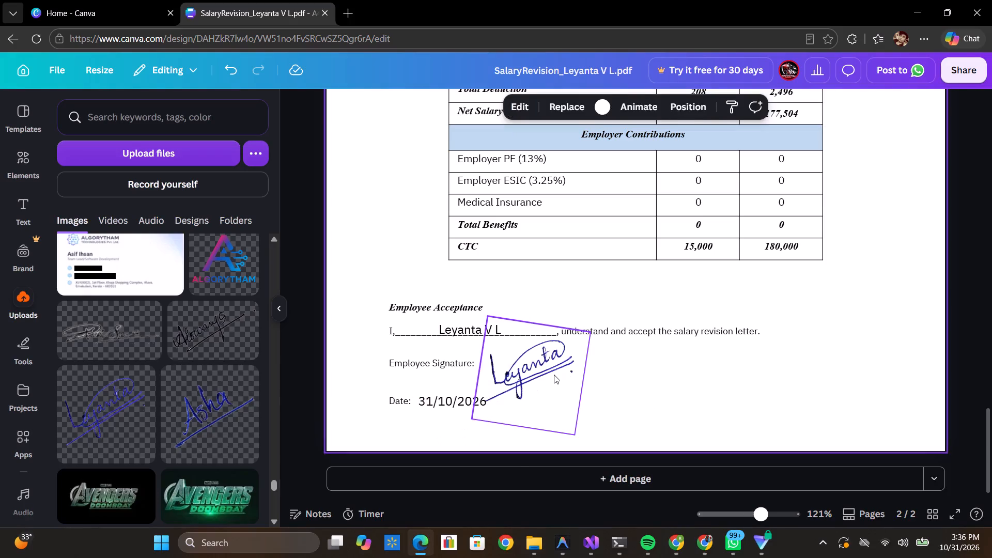
Nudge the page 2 signature slightly to the right, clear of the date.
left_click(554, 375)
key("Right")
key("Right")
key("Right")
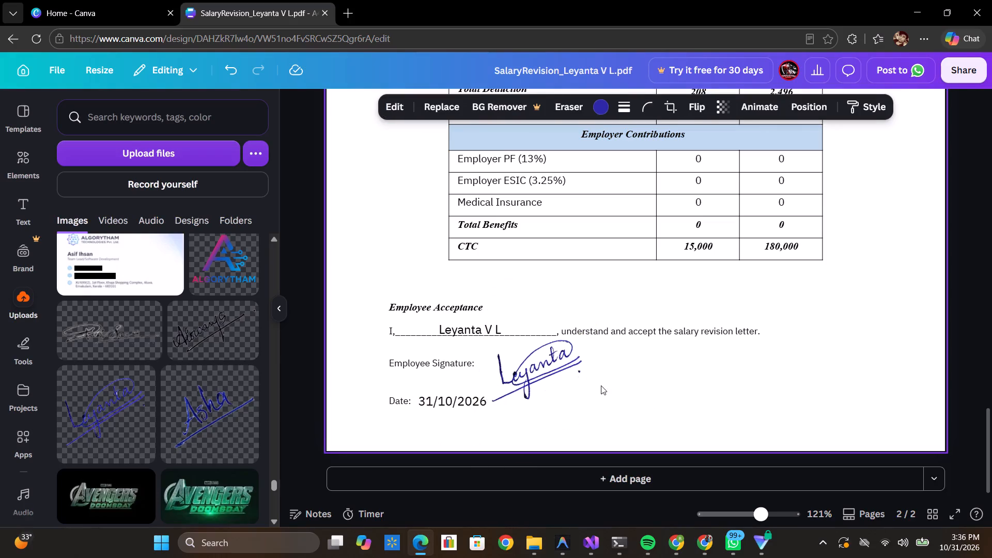
left_click(627, 390)
Nudge the "Employer Contributions" heading, its three row labels and the "Total Benefits"/"CTC" labels slightly down in their table cells.
scroll(742, 376, "up", 2)
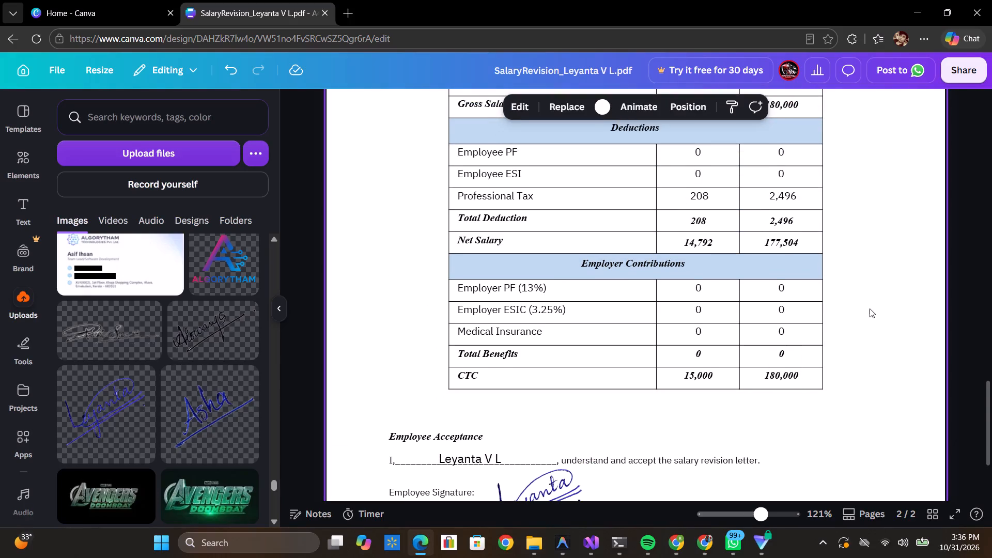
left_click(663, 268)
key("Down")
key("Down")
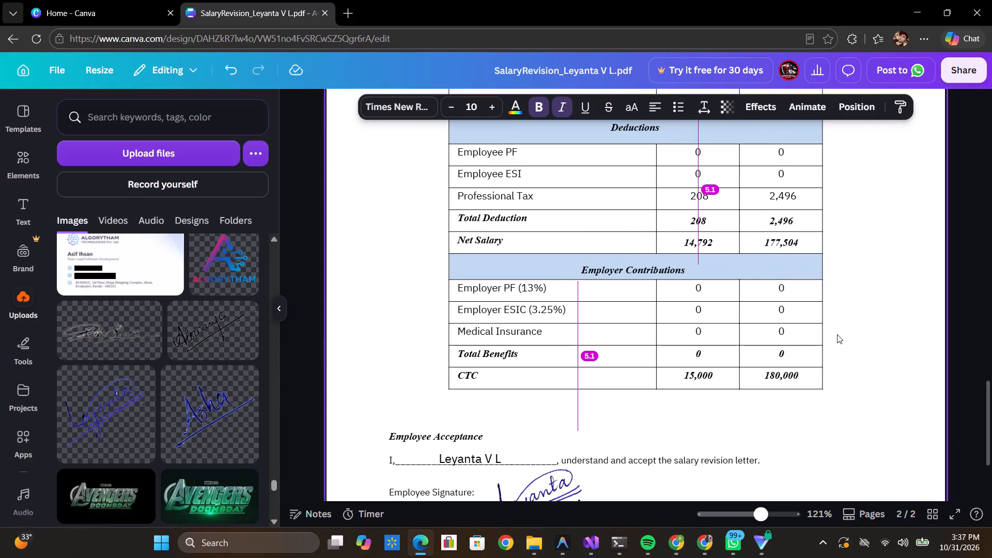
left_click(495, 334)
key("Down")
left_click(379, 340)
left_click(490, 352)
key("Down")
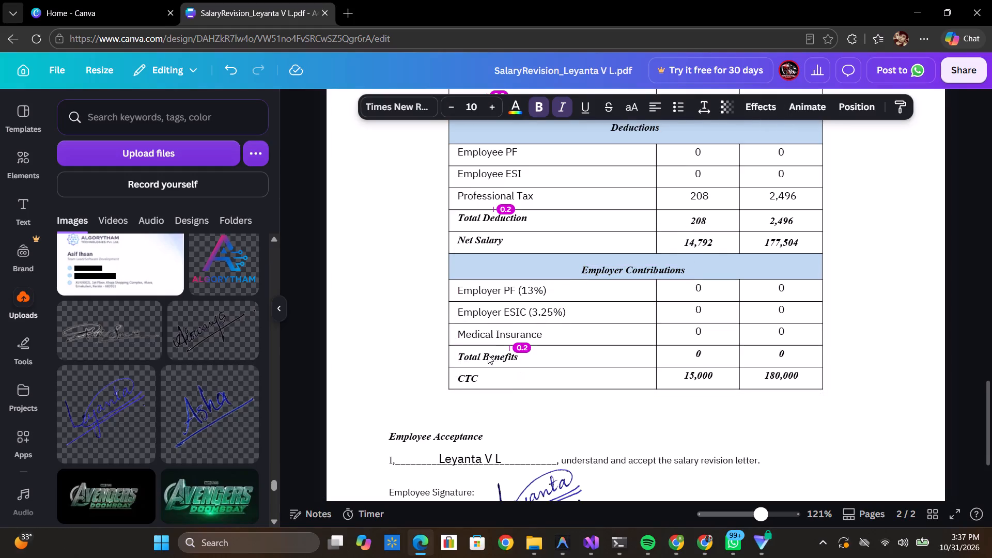
Select the row labels of the annexure table's Deductions section.
scroll(399, 352, "up", 1)
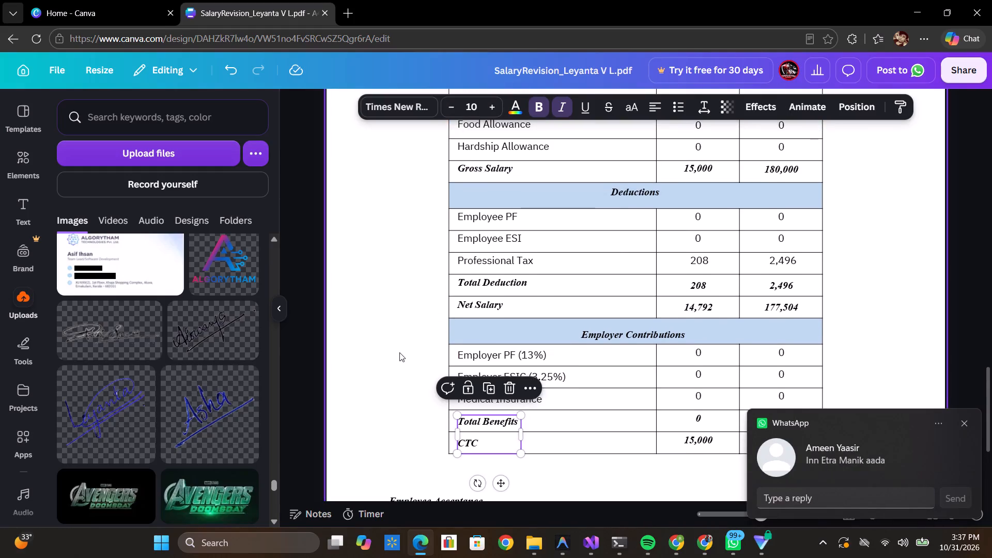
left_click(401, 308)
left_click(483, 260)
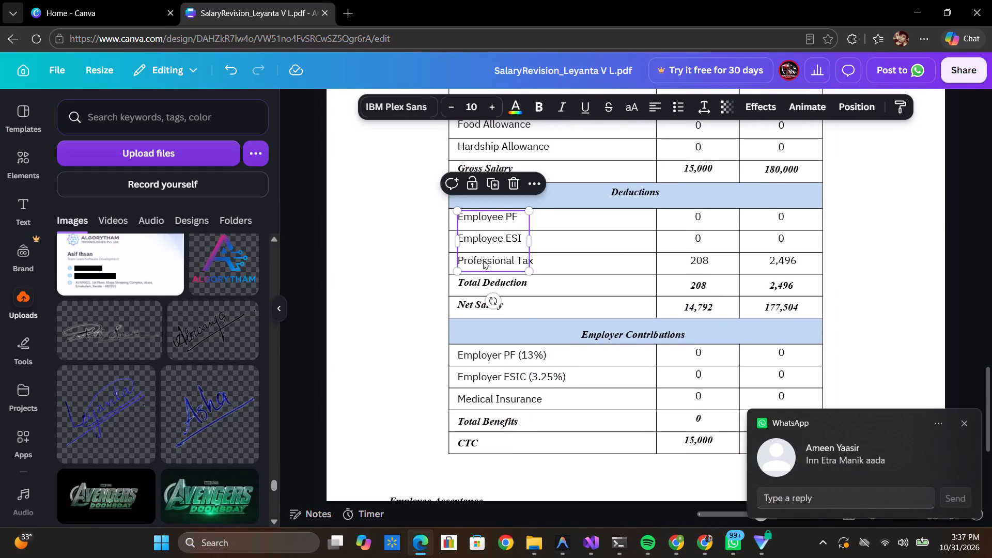
Nudge the Deductions row labels and the "Total Deduction"/"Net Salary" labels slightly down in their table cells.
key("Down")
left_click(492, 300)
key("Down")
left_click(367, 304)
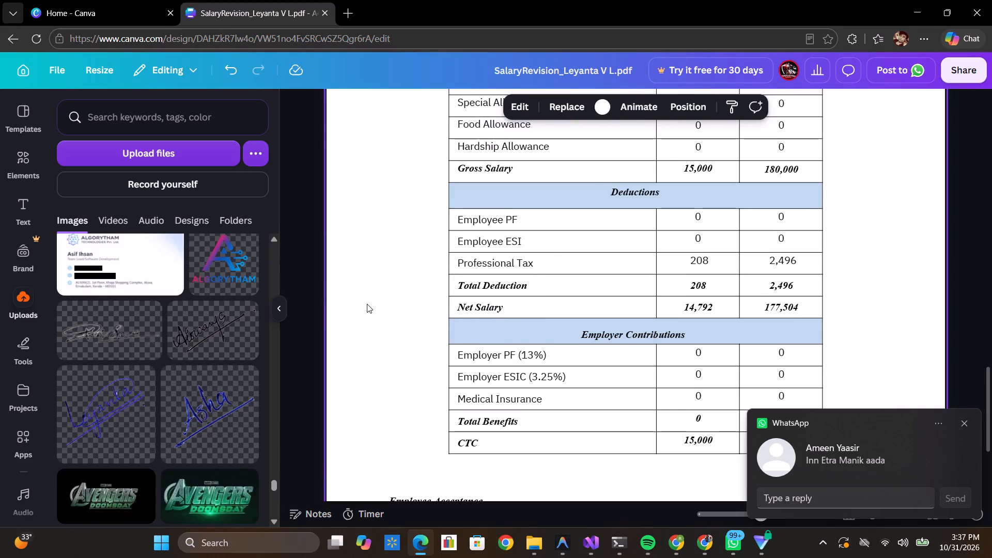
Nudge the Salary Breakup row labels, Basic Salary to Hardship Allowance, and the "Gross Salary" label slightly down in their cells.
scroll(376, 304, "up", 2)
left_click(480, 280)
key("Down")
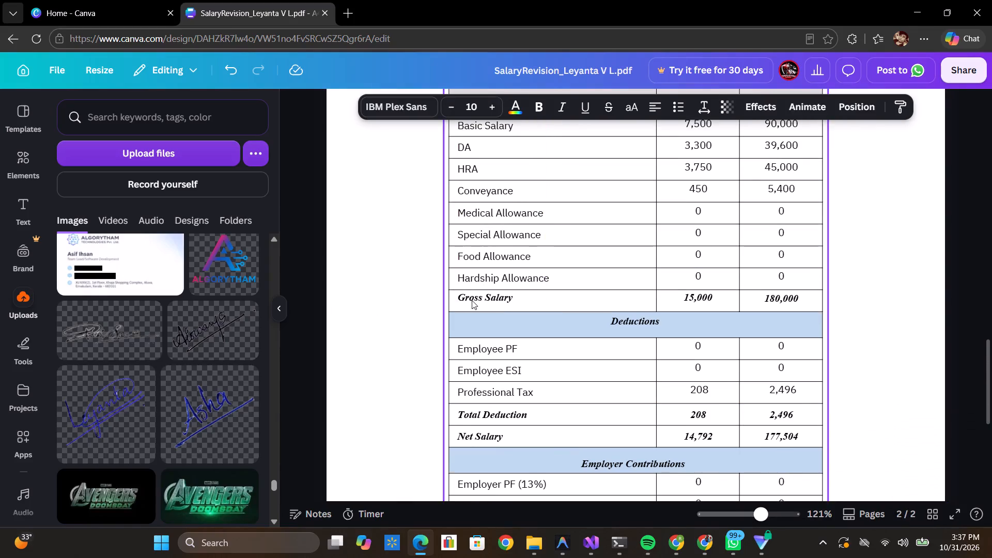
left_click(472, 300)
key("Down")
Nudge the employee's name, joining date and designation values slightly down in the Annexure A table.
scroll(408, 301, "up", 3)
left_click(739, 263)
key("Down")
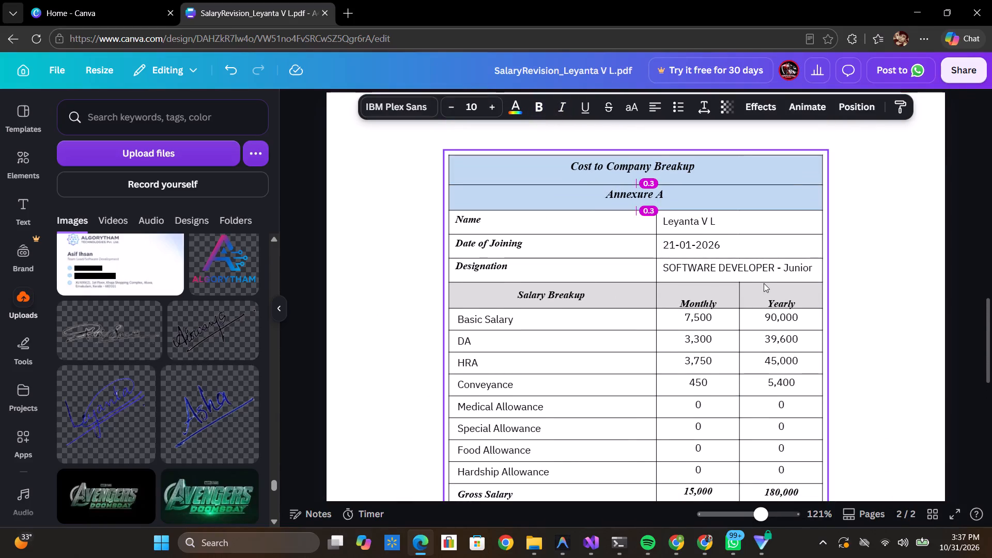
left_click(887, 295)
Slightly tighten the line spacing of the Salary Breakup's Monthly column and nudge it up to line up with the row labels.
left_click(711, 318)
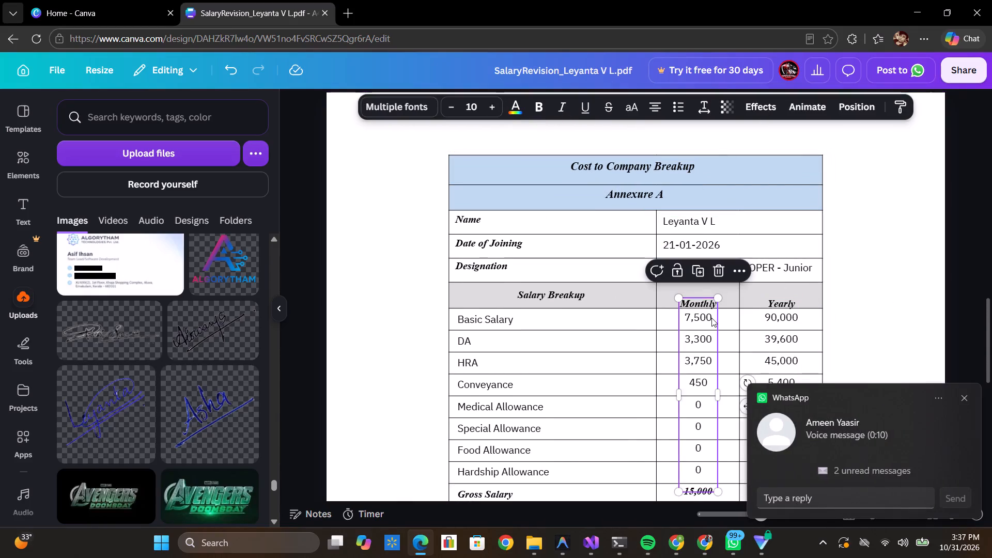
left_click(702, 108)
left_click_drag(691, 205, 690, 204)
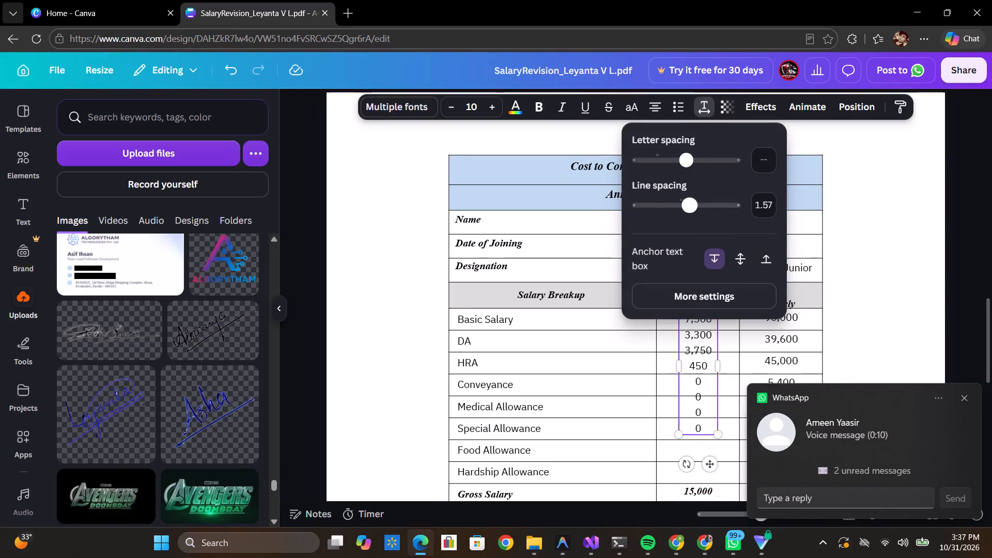
left_click_drag(690, 204, 712, 209)
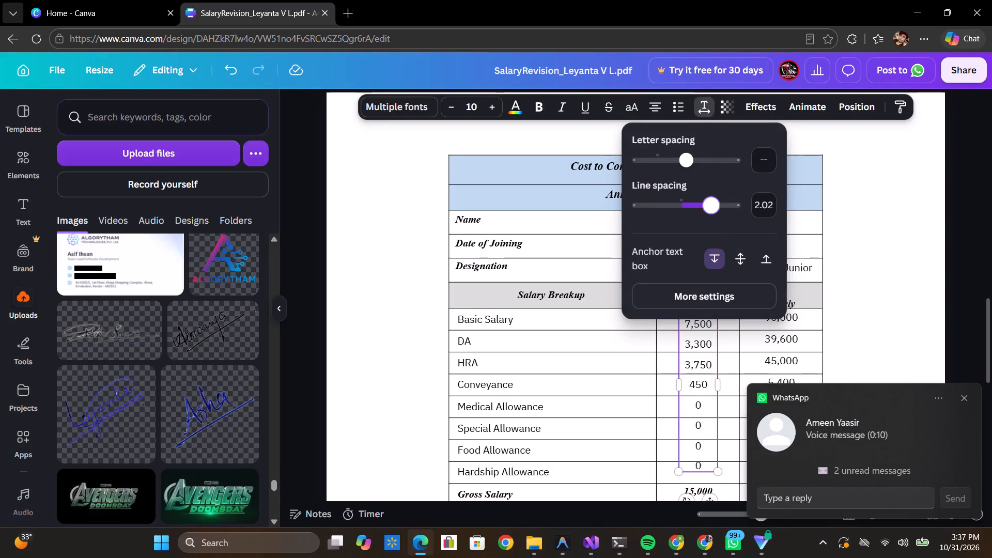
left_click_drag(712, 209, 712, 209)
left_click(890, 274)
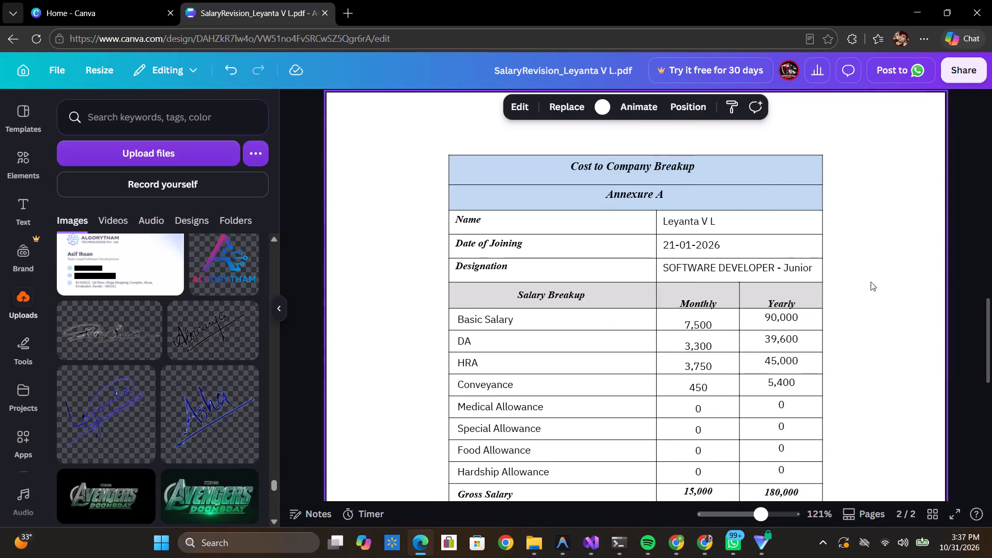
left_click(703, 381)
key("Up")
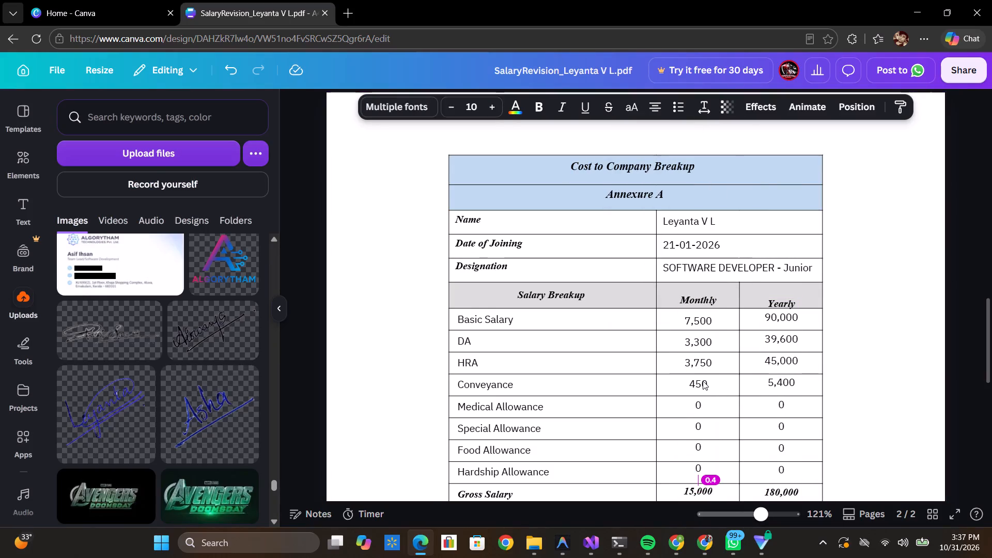
left_click(898, 389)
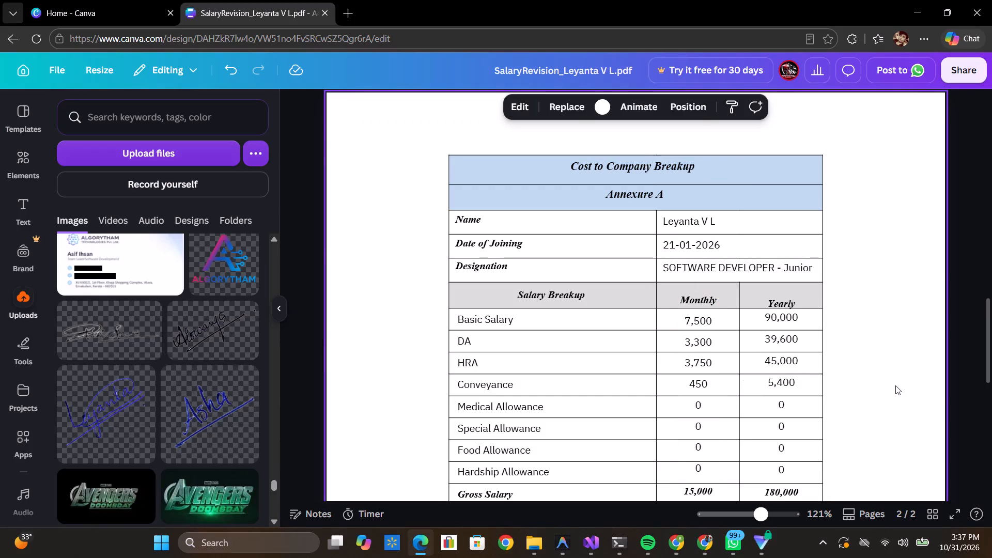
Adjust the line spacing of the Salary Breakup's Yearly column and nudge it up so its figures line up with the row labels.
left_click(783, 384)
key("Up")
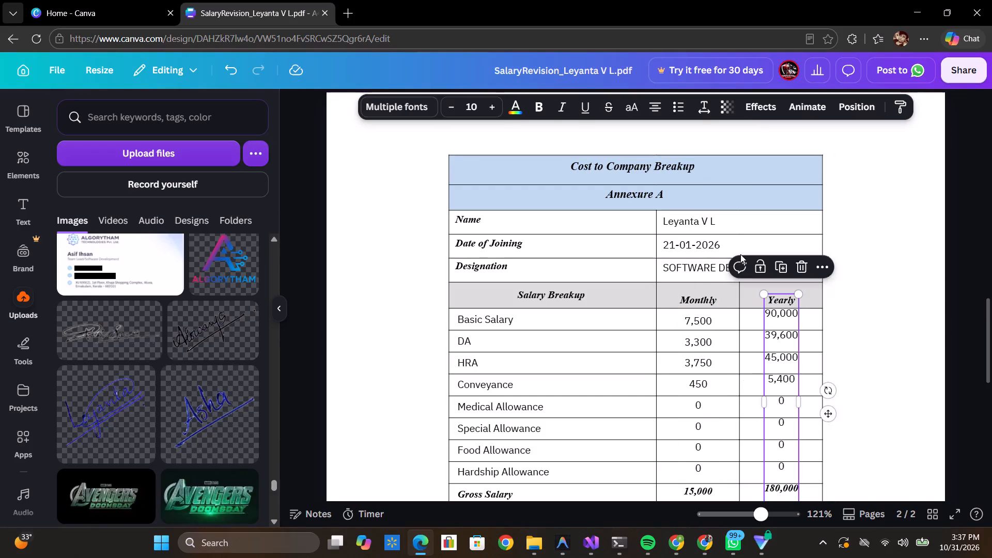
left_click(702, 107)
left_click_drag(689, 211, 701, 211)
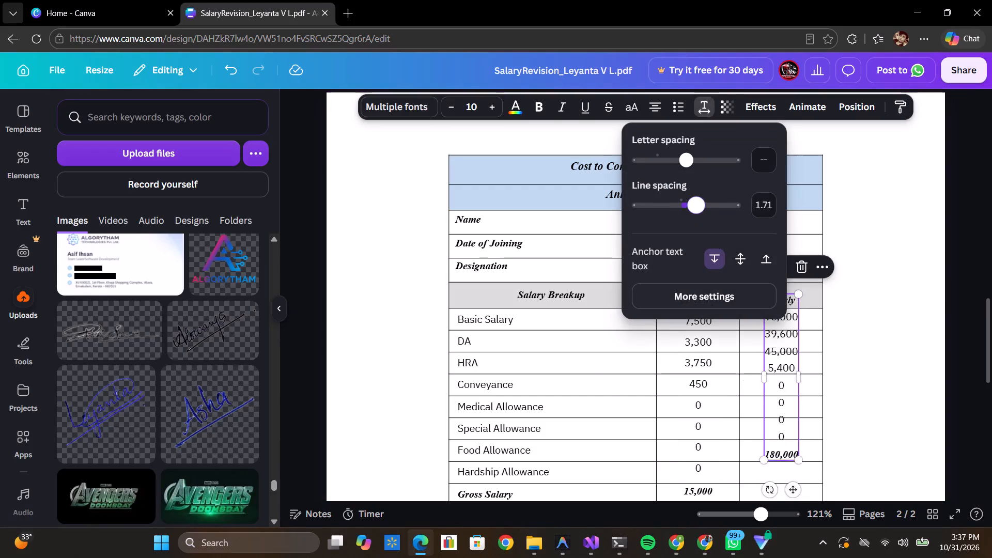
left_click_drag(701, 211, 715, 213)
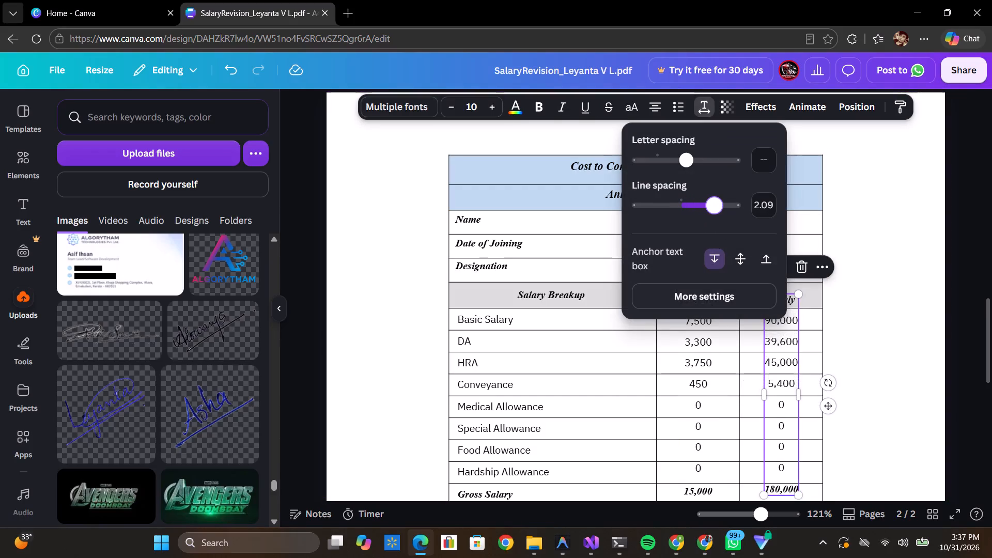
left_click_drag(715, 213, 721, 215)
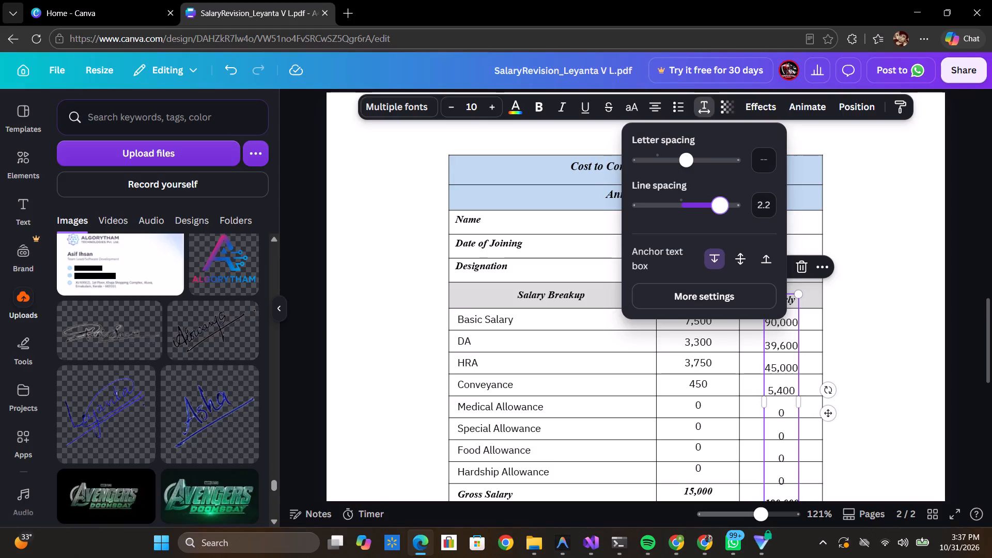
left_click_drag(721, 215, 719, 215)
left_click(904, 331)
left_click(779, 346)
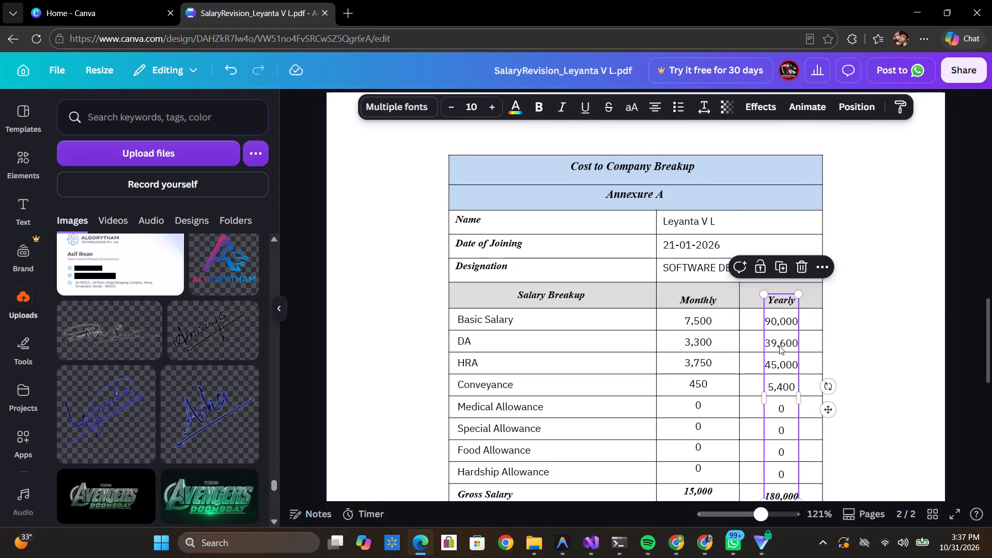
key("Up")
left_click(903, 344)
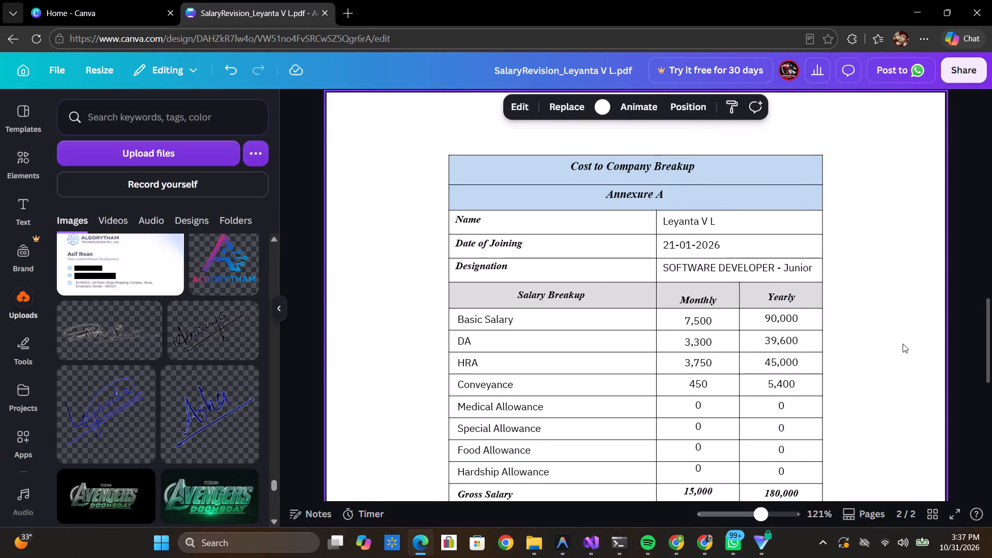
Open the download options for the finished letter.
scroll(903, 344, "down", 3)
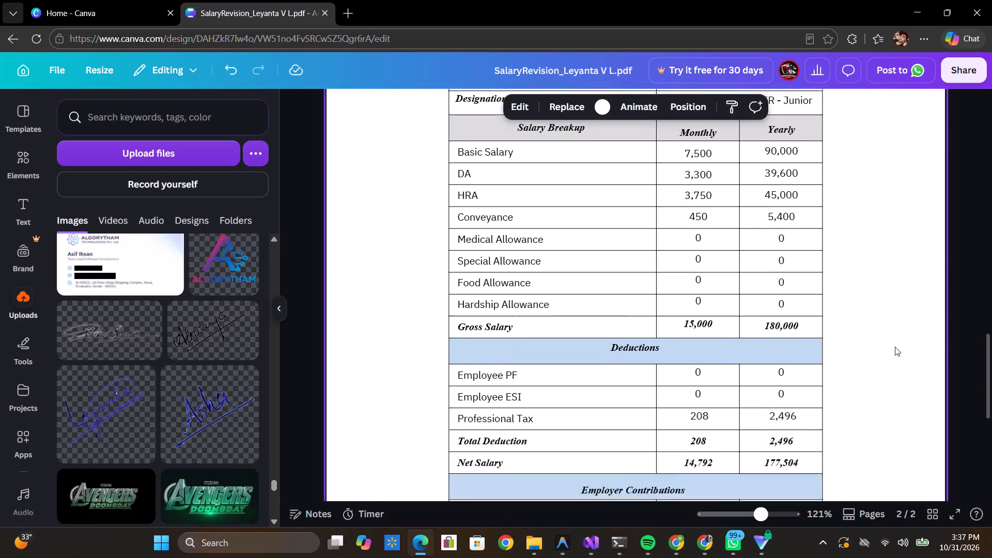
scroll(893, 350, "down", 3)
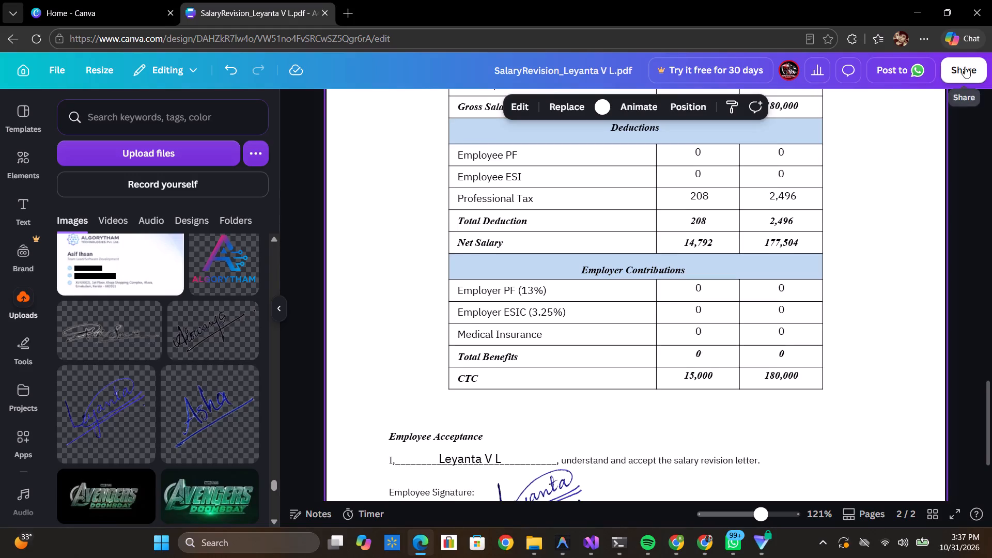
left_click(965, 67)
left_click(763, 343)
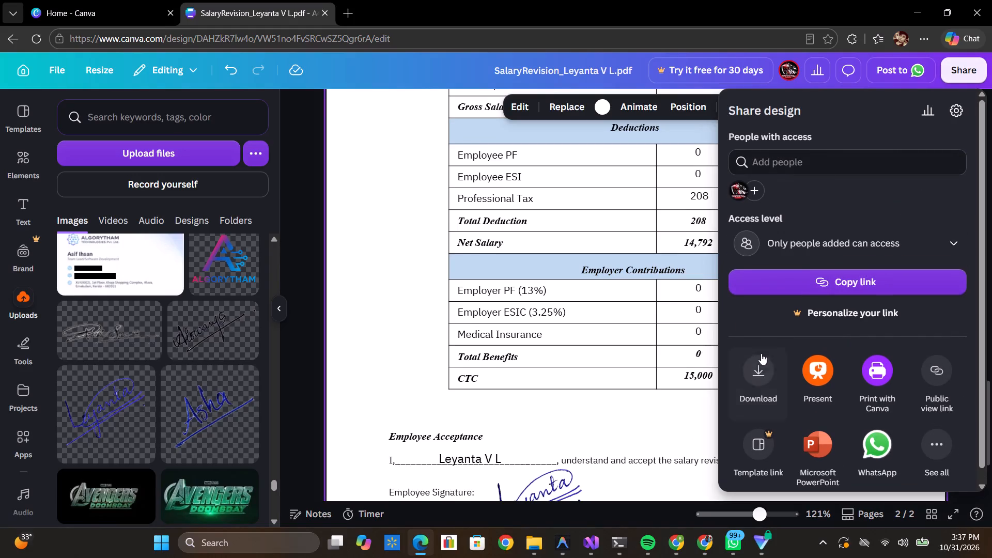
left_click(763, 362)
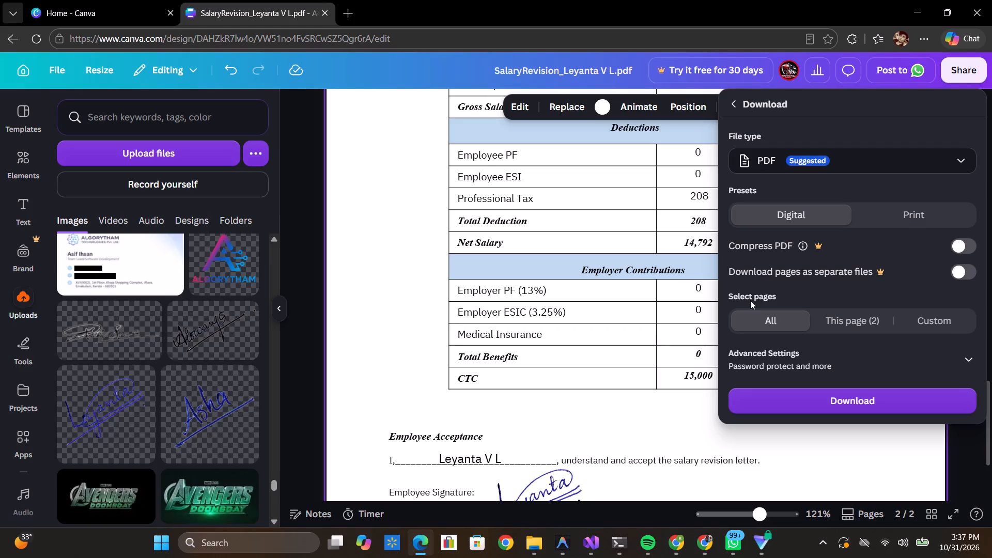
Download all pages of the letter as a digital PDF into the Downloads folder under the suggested name, and close the browser.
left_click(857, 405)
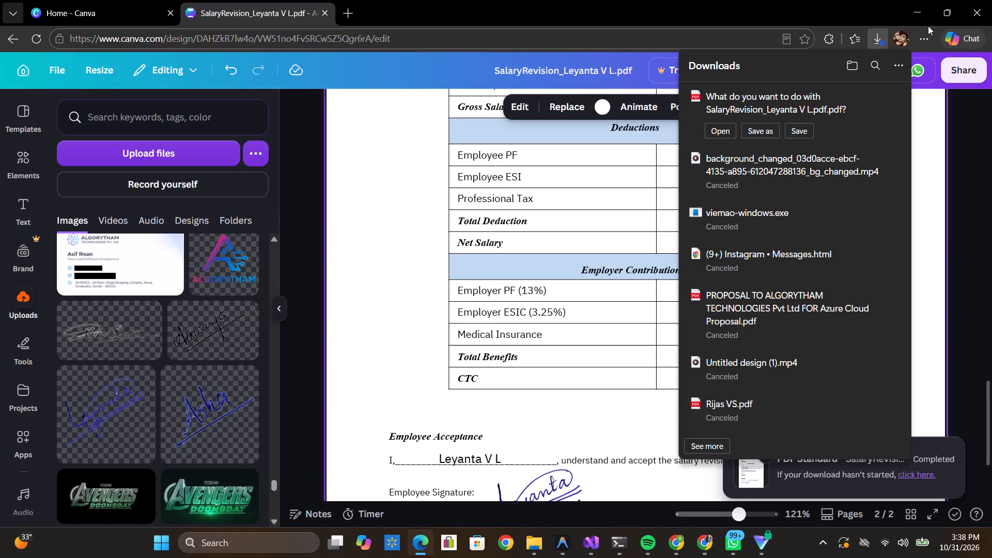
left_click(756, 133)
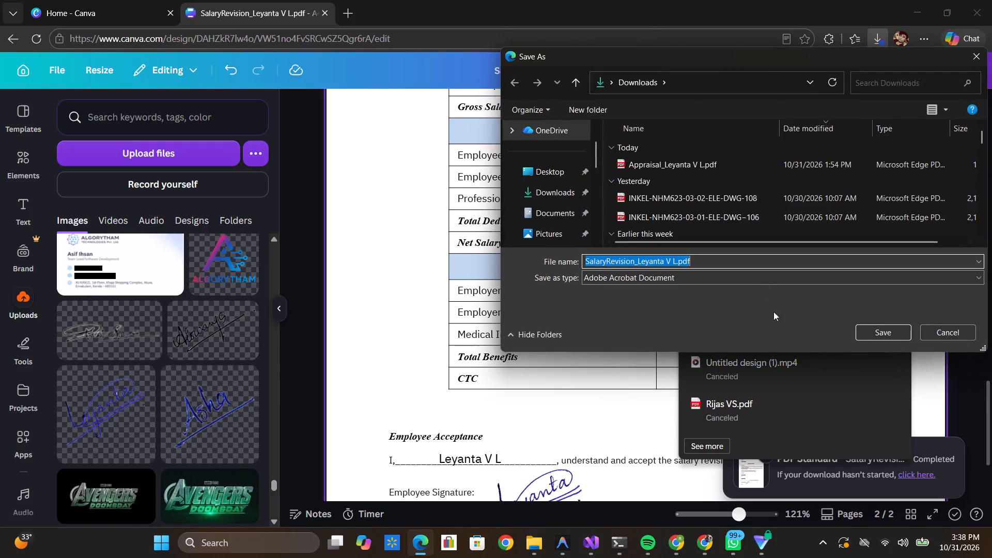
left_click(876, 335)
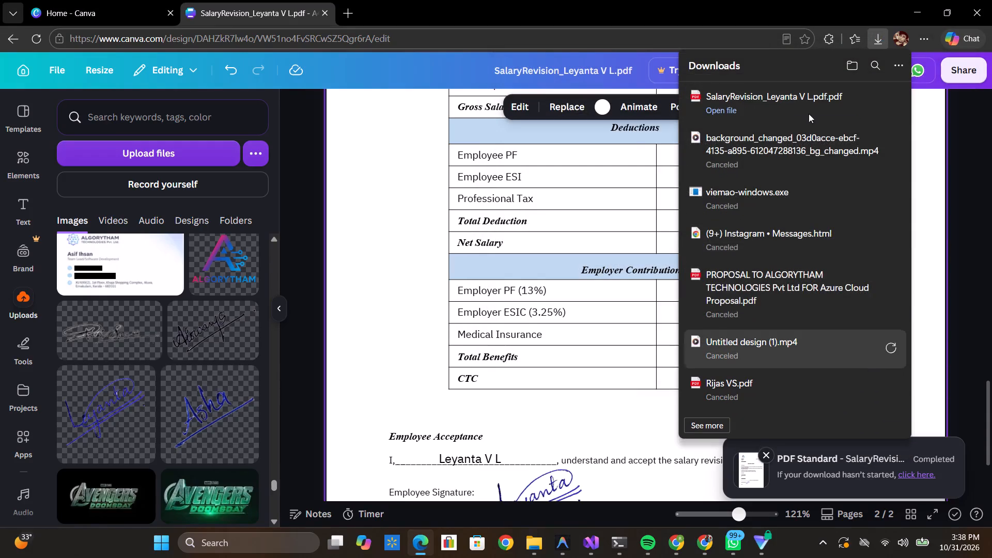
left_click(986, 2)
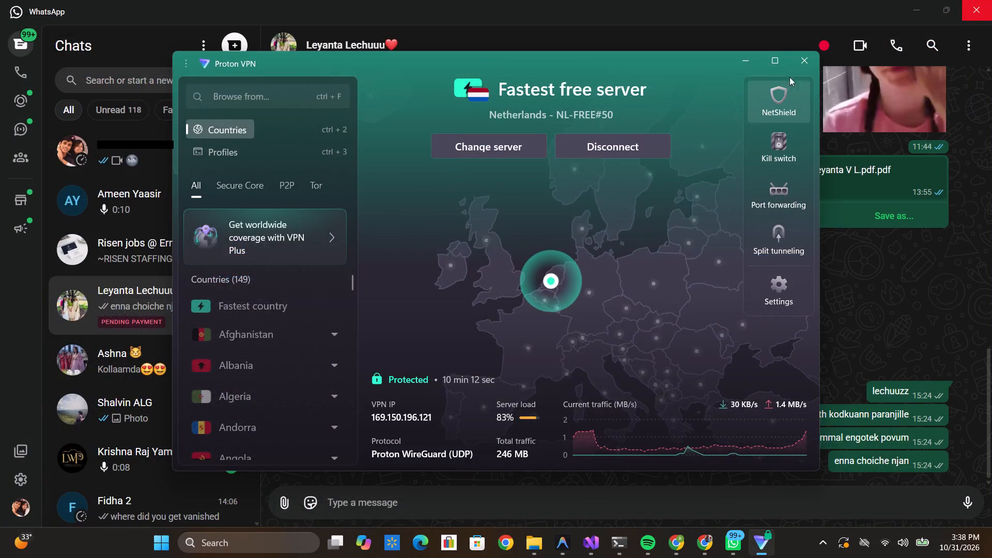
Switch to Proton VPN and disconnect from the Netherlands free server.
left_click(611, 152)
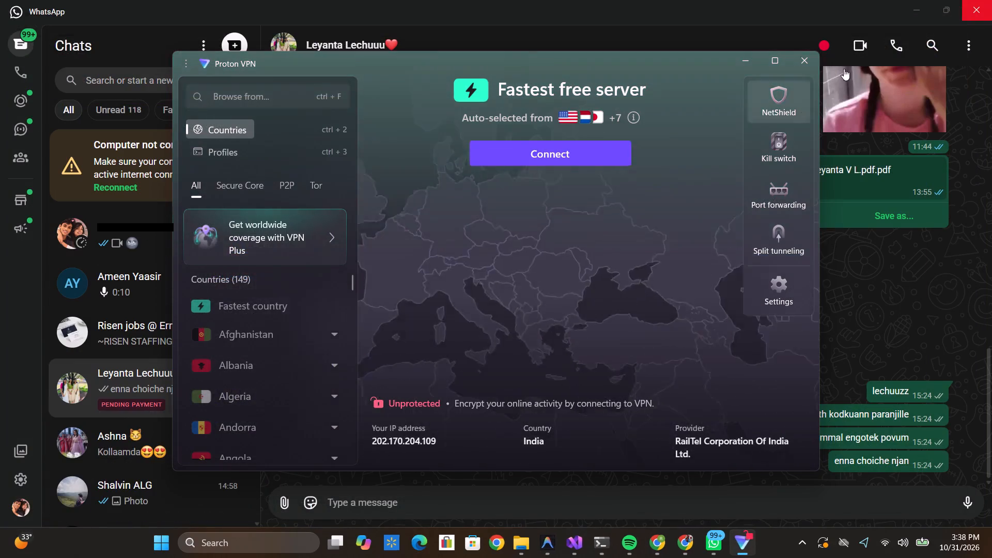
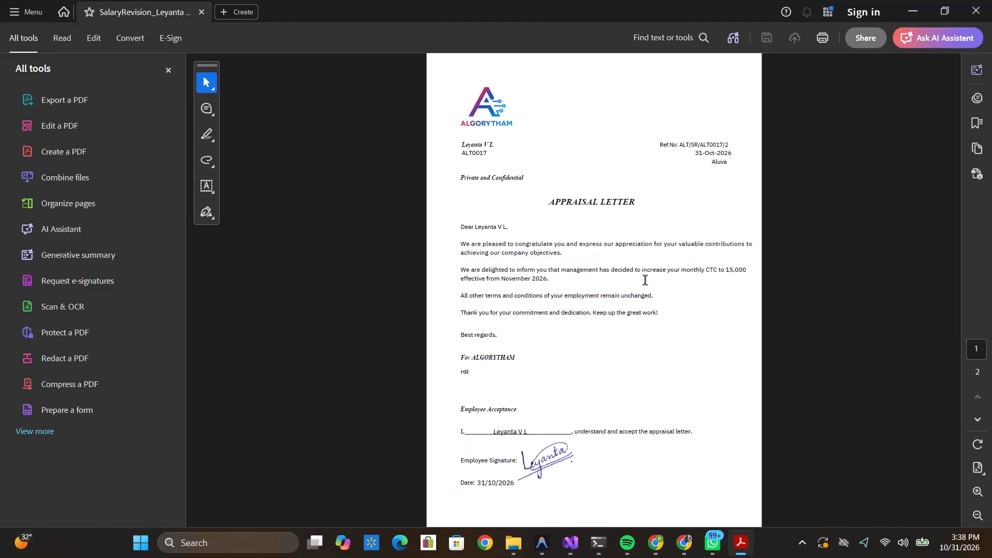
Review both pages of the exported PDF, checking the appraisal letter and the Annexure A cost-to-company table.
scroll(645, 286, "down", 1)
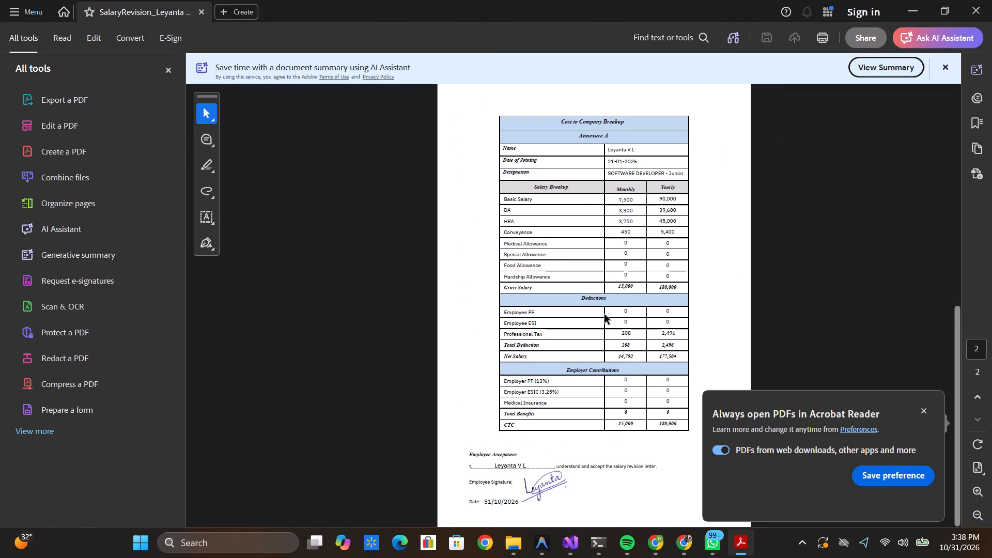
scroll(605, 315, "up", 1)
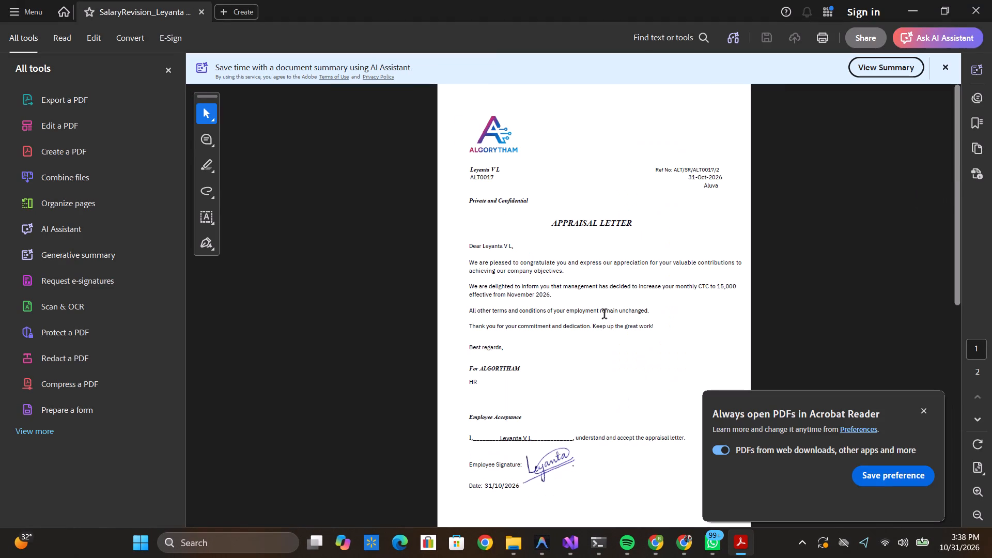
scroll(605, 315, "down", 1)
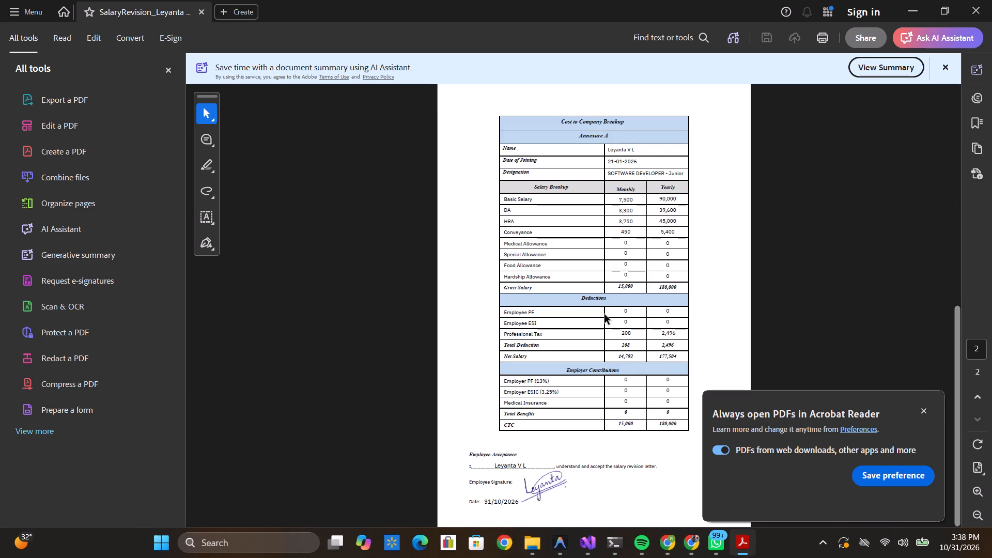